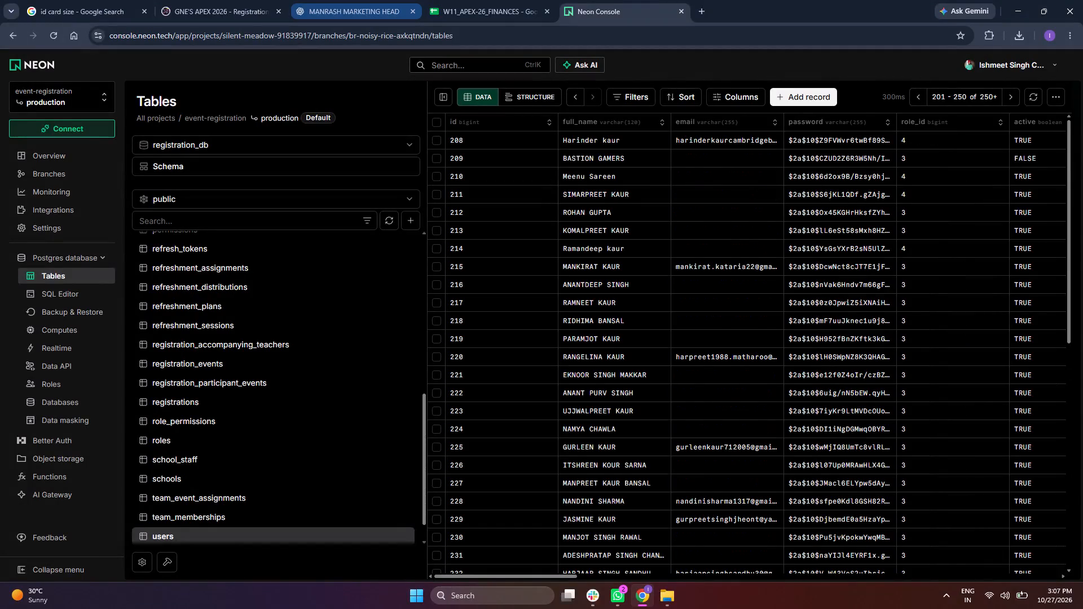
Switch to the W11_APEX-26_FINANCES spreadsheet and review the stall list and side notes on Sheet2.
{"action": "left_click", "coordinate": [479, 0]}
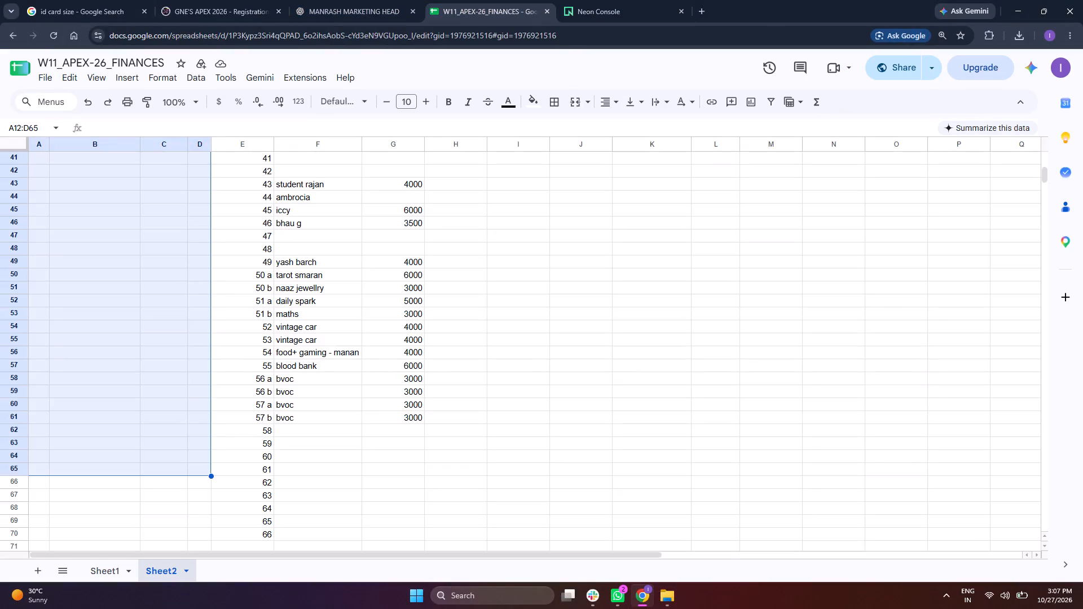
{"action": "left_click", "coordinate": [510, 362]}
{"action": "scroll", "coordinate": [510, 362], "scroll_direction": "up", "scroll_amount": 7}
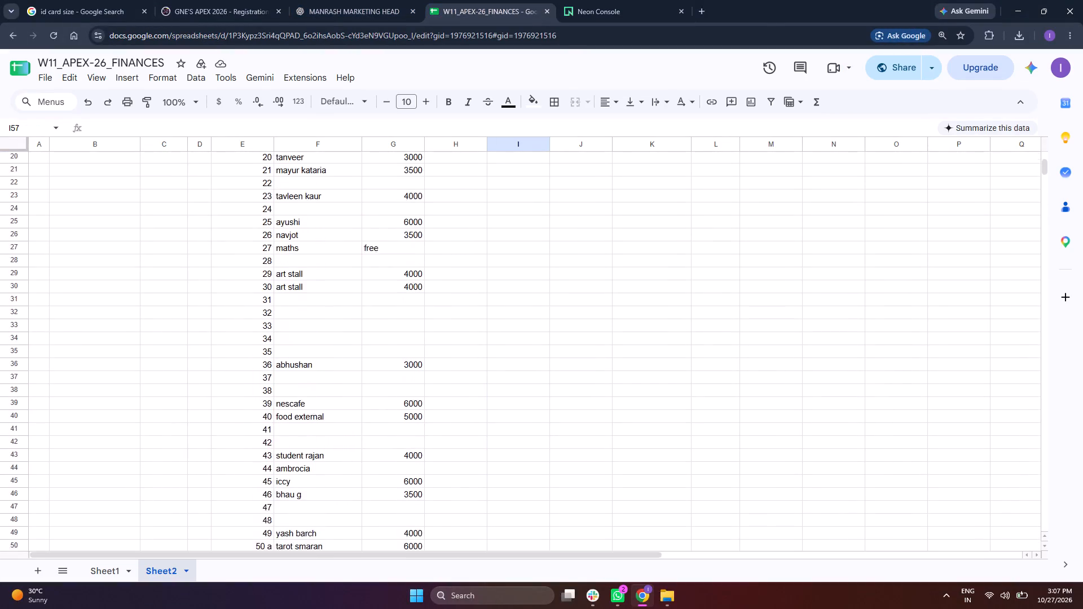
{"action": "scroll", "coordinate": [510, 362], "scroll_direction": "up", "scroll_amount": 5}
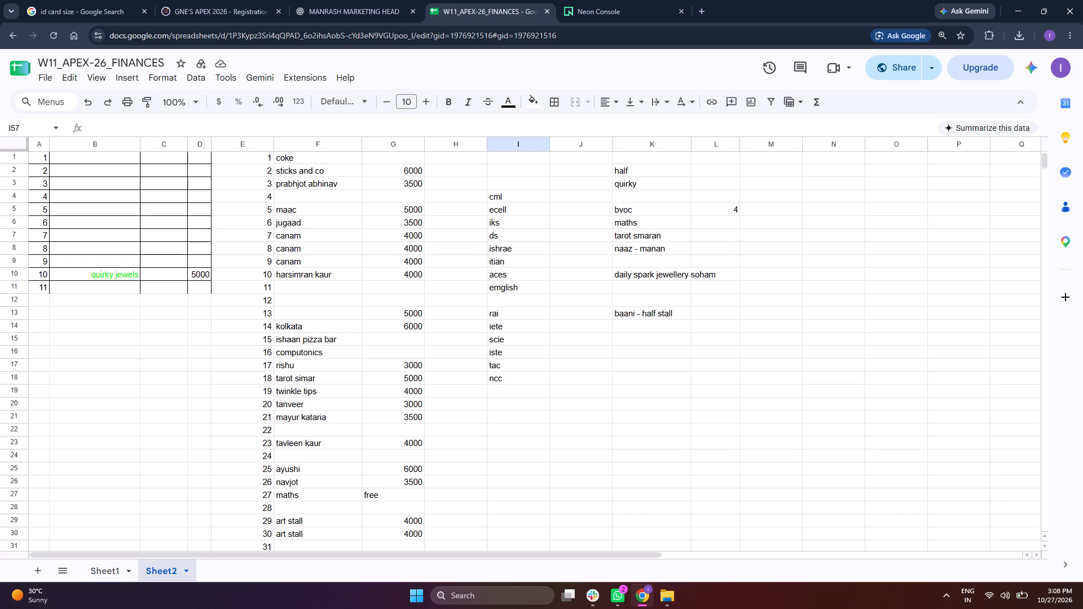
{"action": "scroll", "coordinate": [354, 359], "scroll_direction": "right", "scroll_amount": 1}
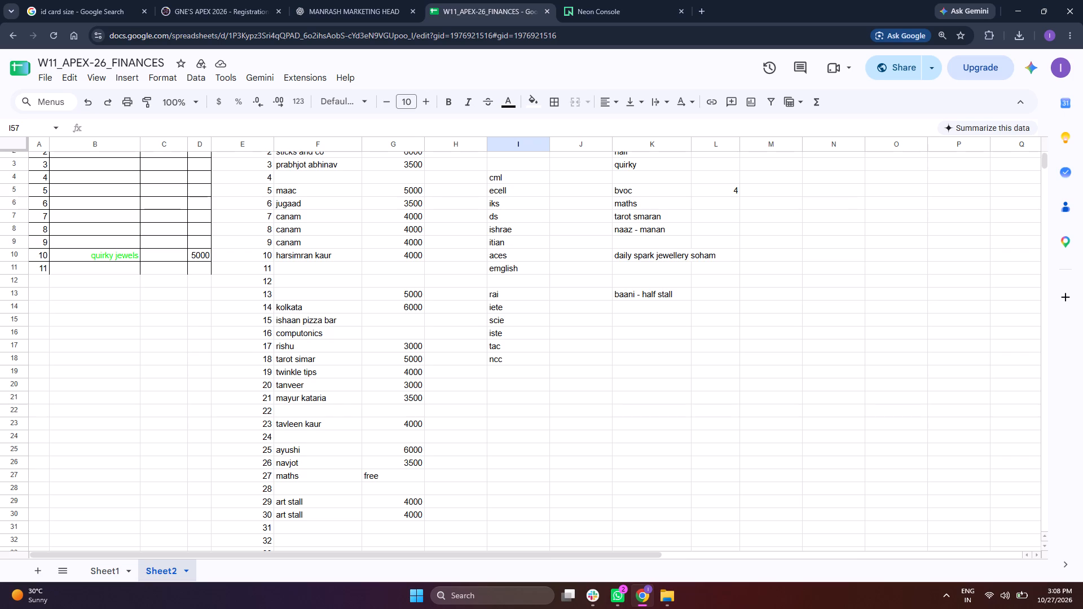
Correct the misspelled entry below aces in column I of Sheet2 to english.
{"action": "scroll", "coordinate": [354, 359], "scroll_direction": "up", "scroll_amount": 5}
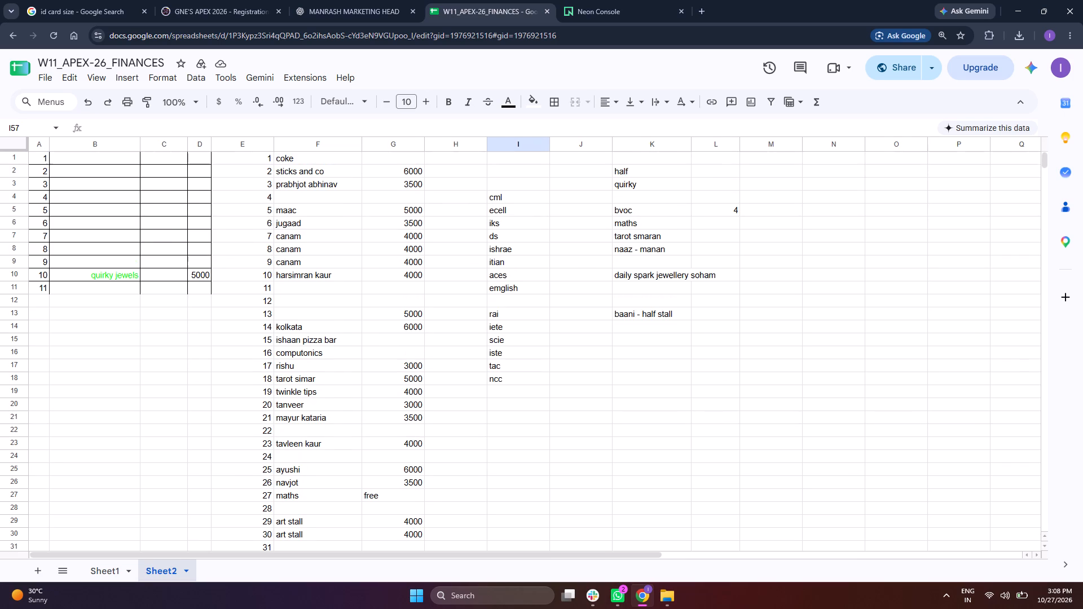
{"action": "scroll", "coordinate": [354, 359], "scroll_direction": "up", "scroll_amount": 6}
{"action": "scroll", "coordinate": [281, 304], "scroll_direction": "up", "scroll_amount": 1}
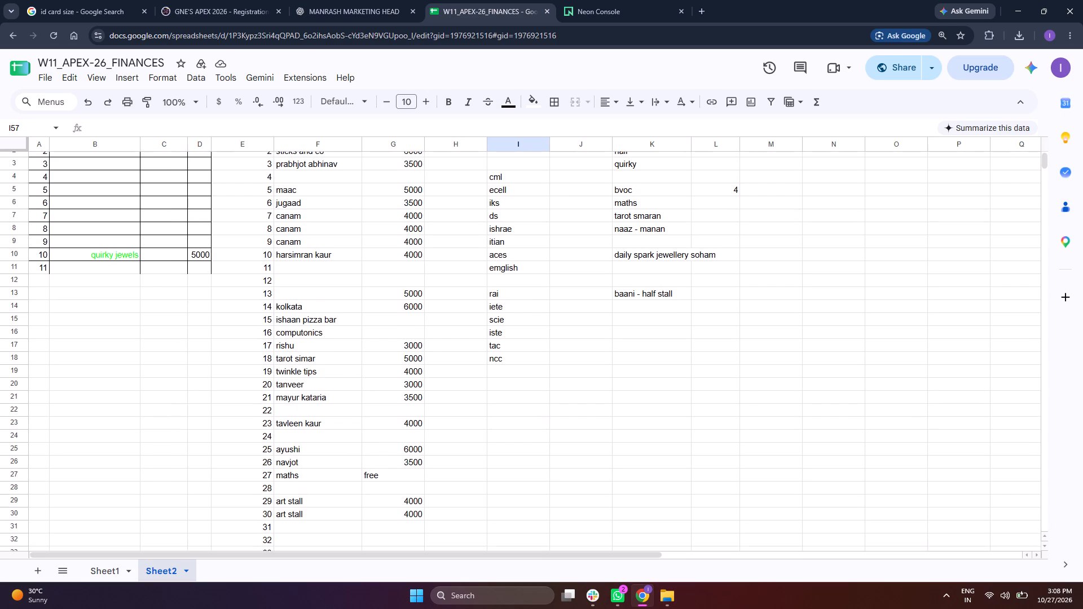
{"action": "scroll", "coordinate": [281, 304], "scroll_direction": "up", "scroll_amount": 2}
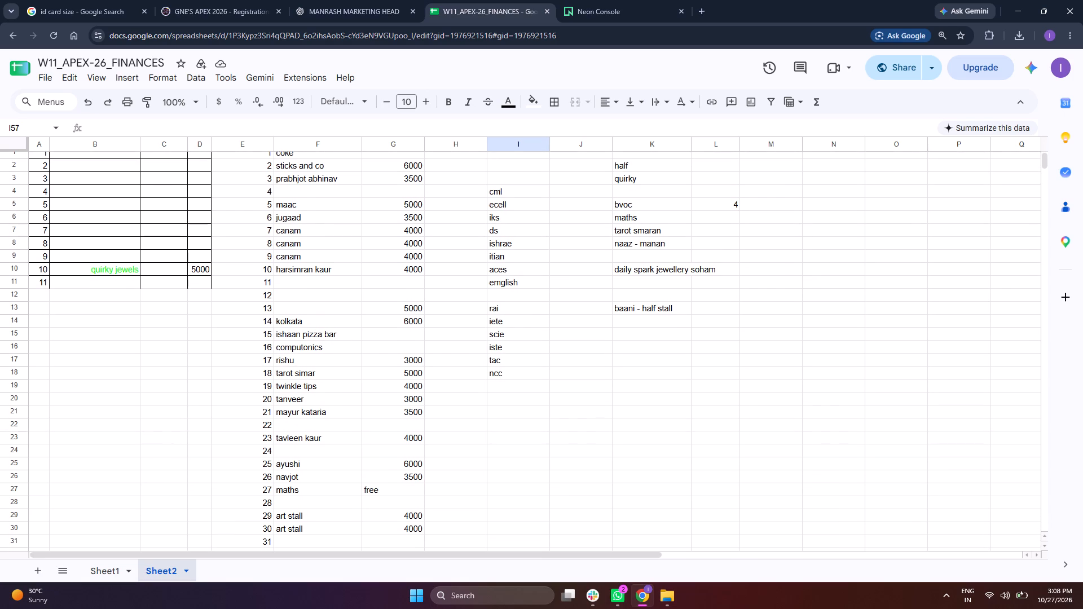
{"action": "left_click", "coordinate": [514, 284]}
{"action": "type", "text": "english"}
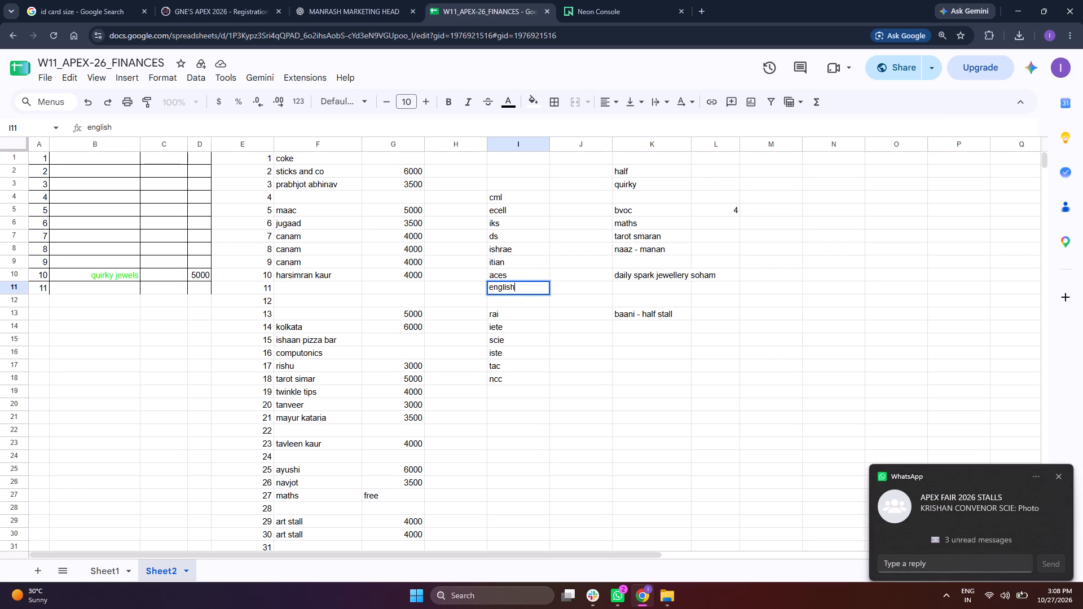
{"action": "left_click", "coordinate": [621, 352]}
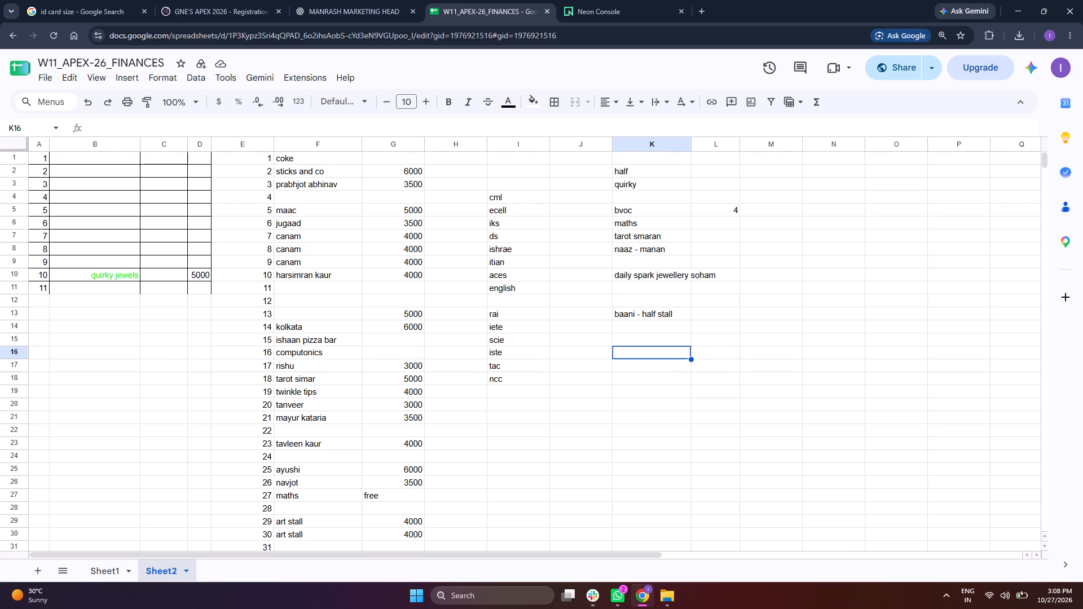
Review the numbered stall list with its names and amounts on Sheet2, down through the entries past stall 57 b.
{"action": "scroll", "coordinate": [535, 292], "scroll_direction": "down", "scroll_amount": 3}
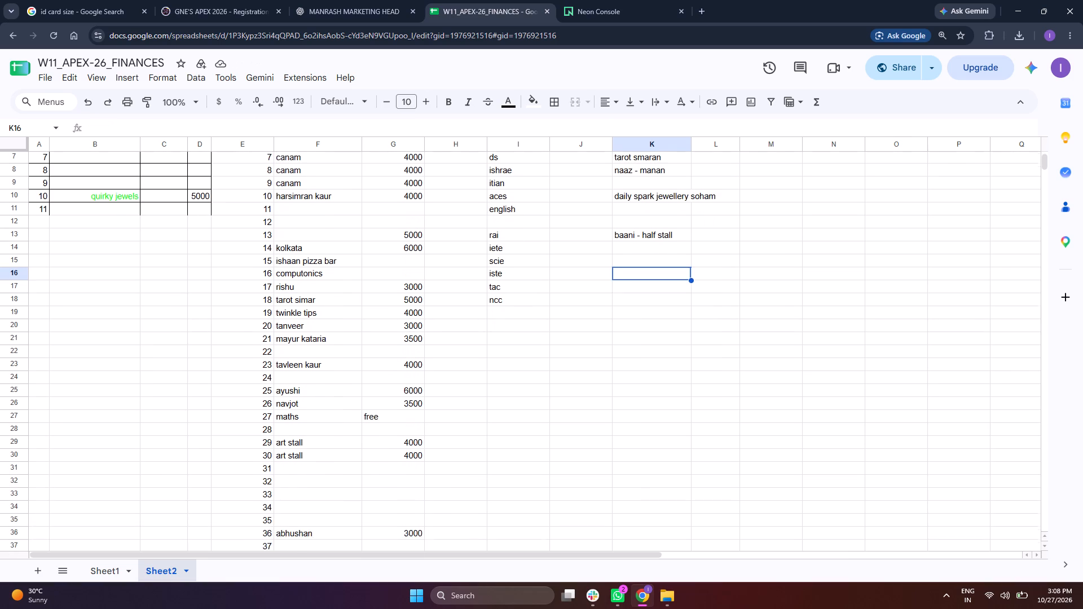
{"action": "scroll", "coordinate": [535, 292], "scroll_direction": "down", "scroll_amount": 2}
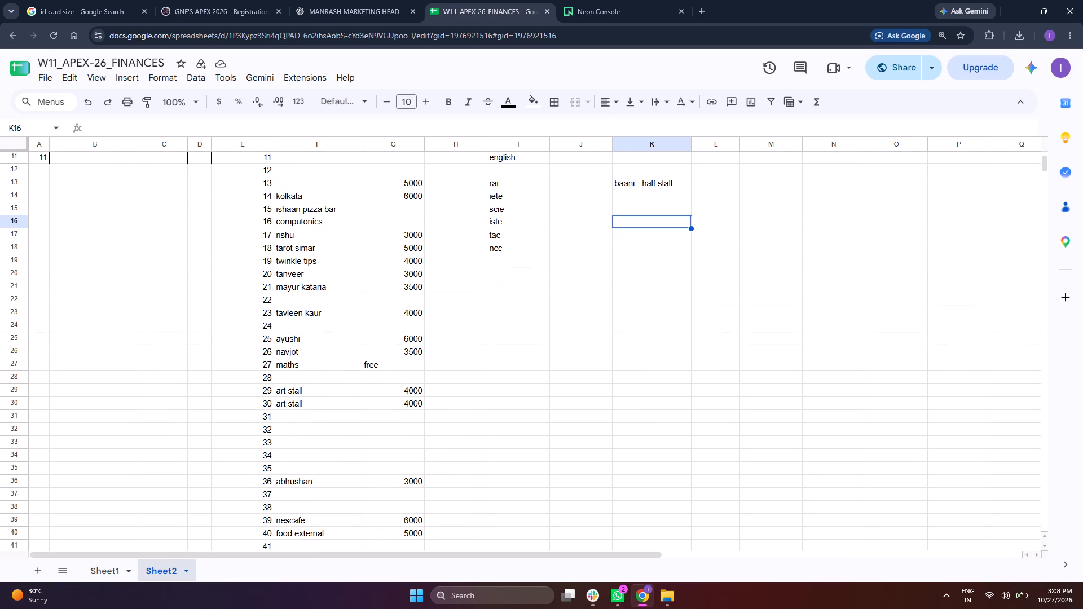
{"action": "scroll", "coordinate": [535, 292], "scroll_direction": "down", "scroll_amount": 2}
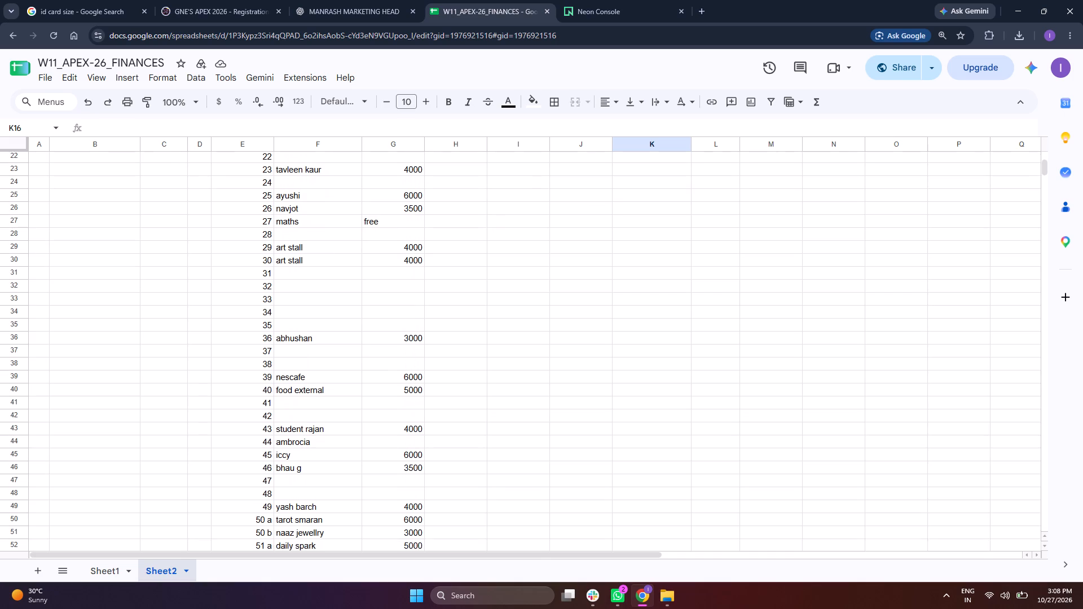
{"action": "scroll", "coordinate": [535, 292], "scroll_direction": "down", "scroll_amount": 3}
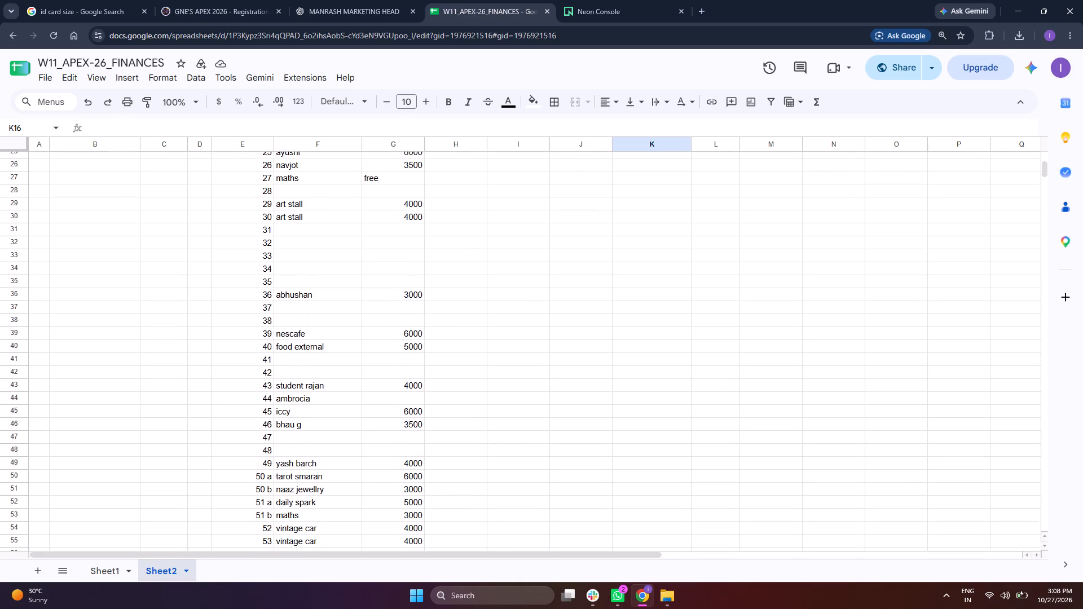
{"action": "scroll", "coordinate": [535, 292], "scroll_direction": "down", "scroll_amount": 2}
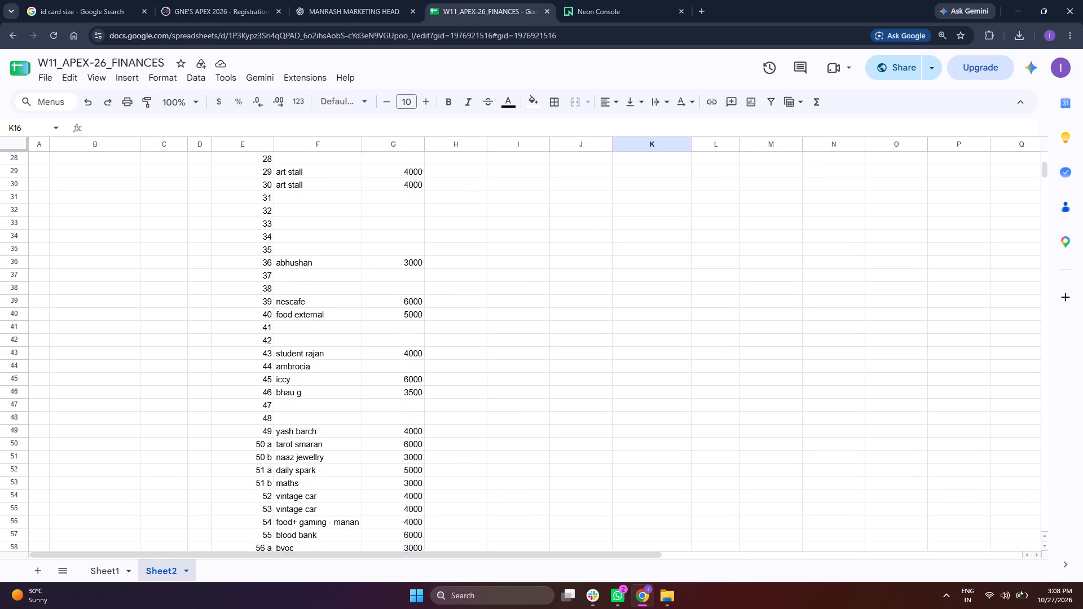
{"action": "scroll", "coordinate": [535, 292], "scroll_direction": "down", "scroll_amount": 3}
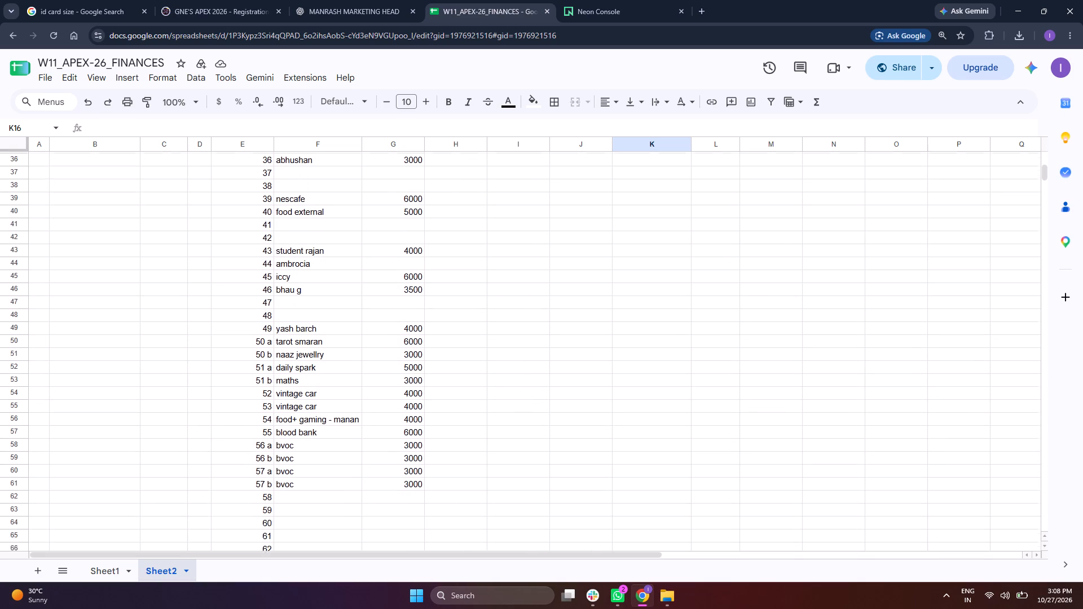
{"action": "scroll", "coordinate": [535, 292], "scroll_direction": "down", "scroll_amount": 1}
{"action": "scroll", "coordinate": [535, 292], "scroll_direction": "up", "scroll_amount": 4}
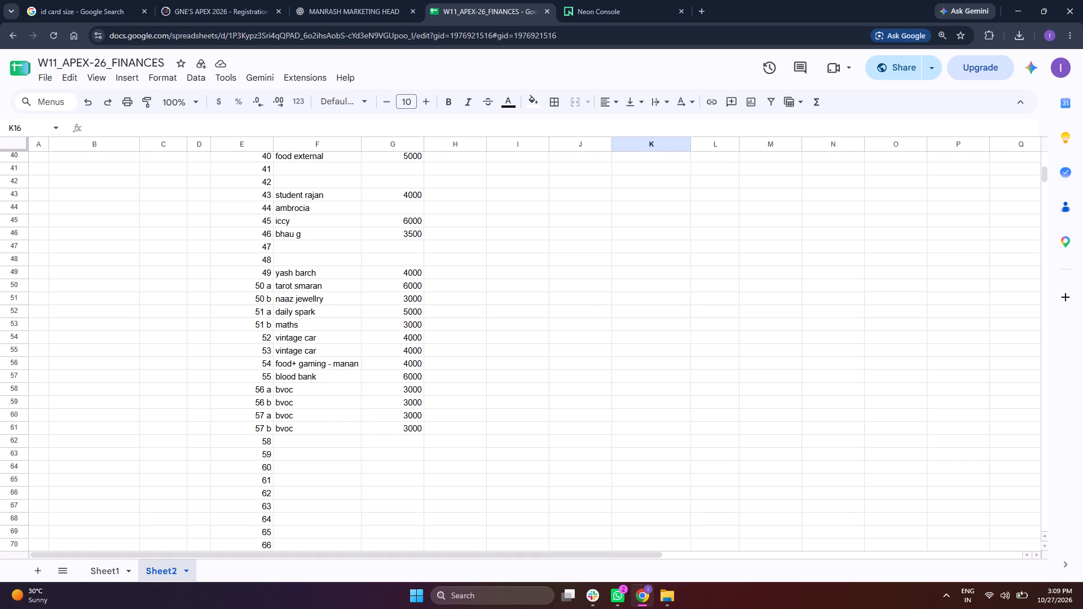
Insert one blank row below the stall 47 row and one blank row below the stall 48 row.
{"action": "left_click", "coordinate": [17, 245]}
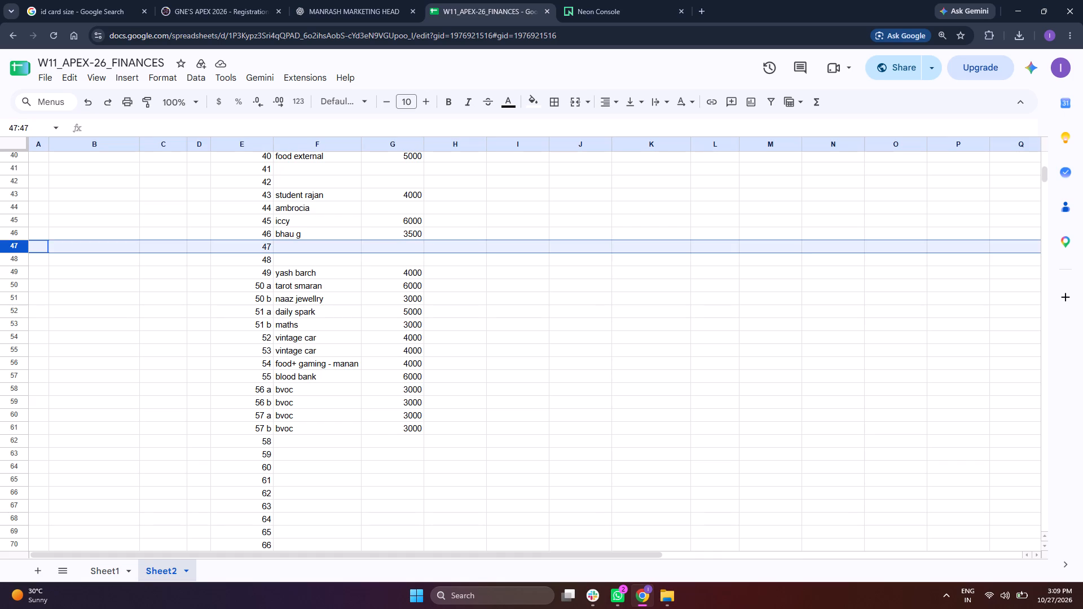
{"action": "left_click", "coordinate": [16, 246]}
{"action": "right_click", "coordinate": [16, 246]}
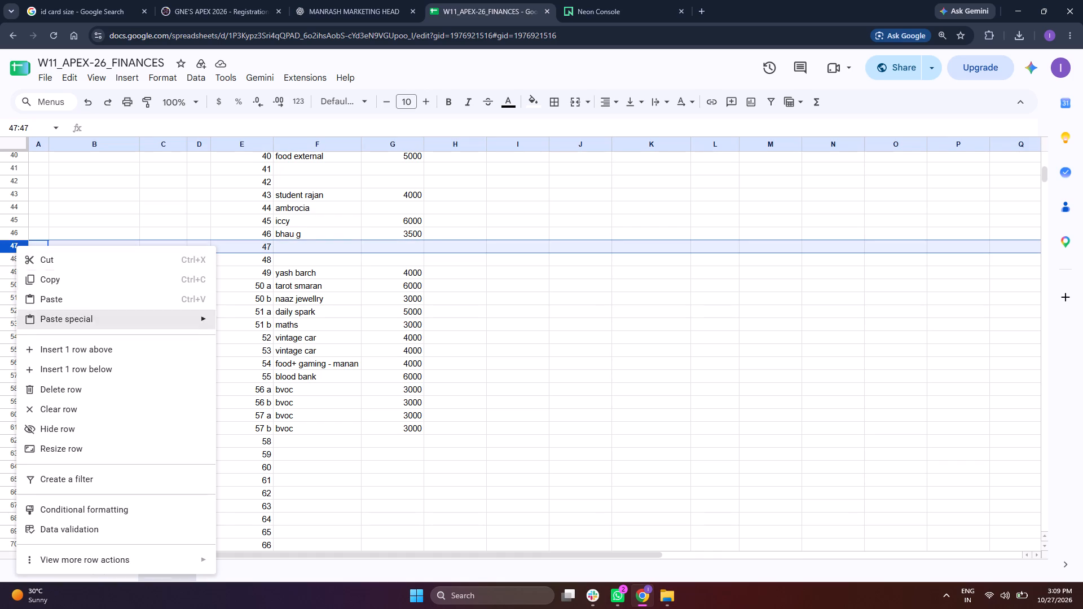
{"action": "left_click", "coordinate": [87, 365]}
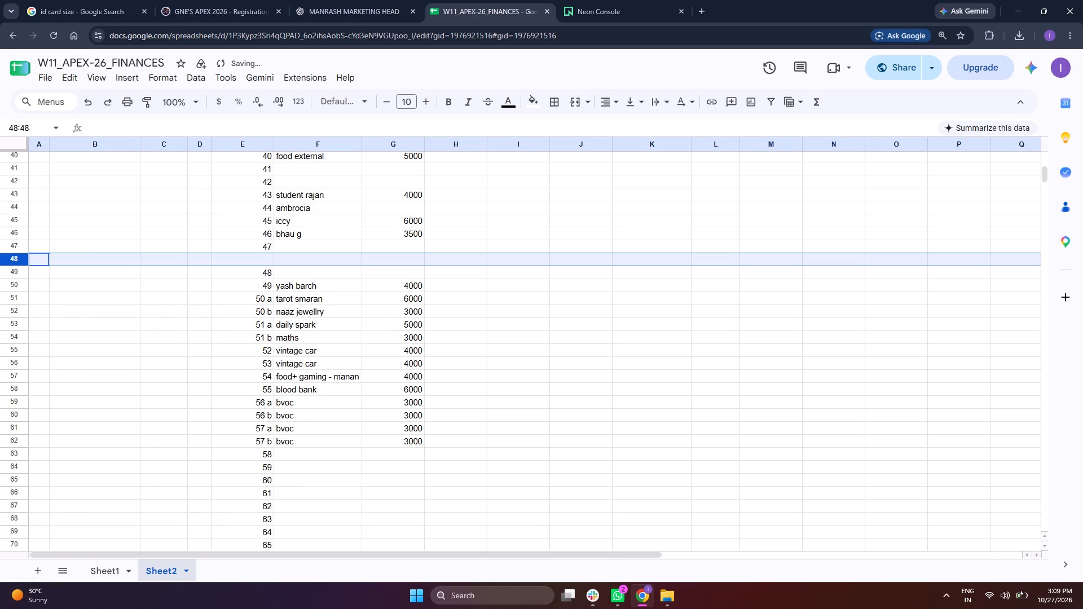
{"action": "left_click", "coordinate": [10, 271]}
{"action": "right_click", "coordinate": [10, 271]}
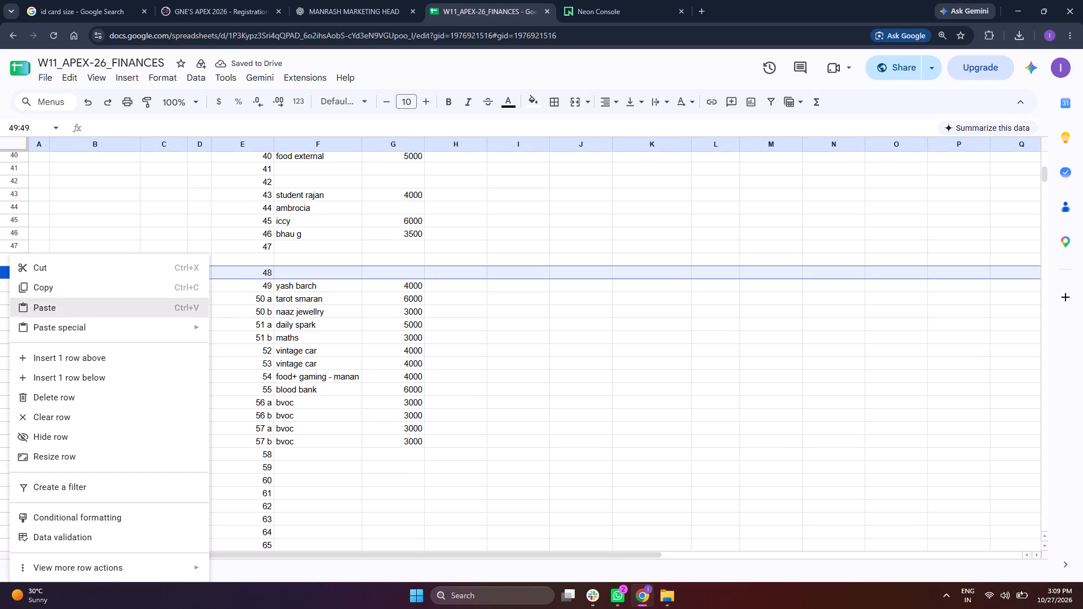
{"action": "left_click", "coordinate": [90, 370]}
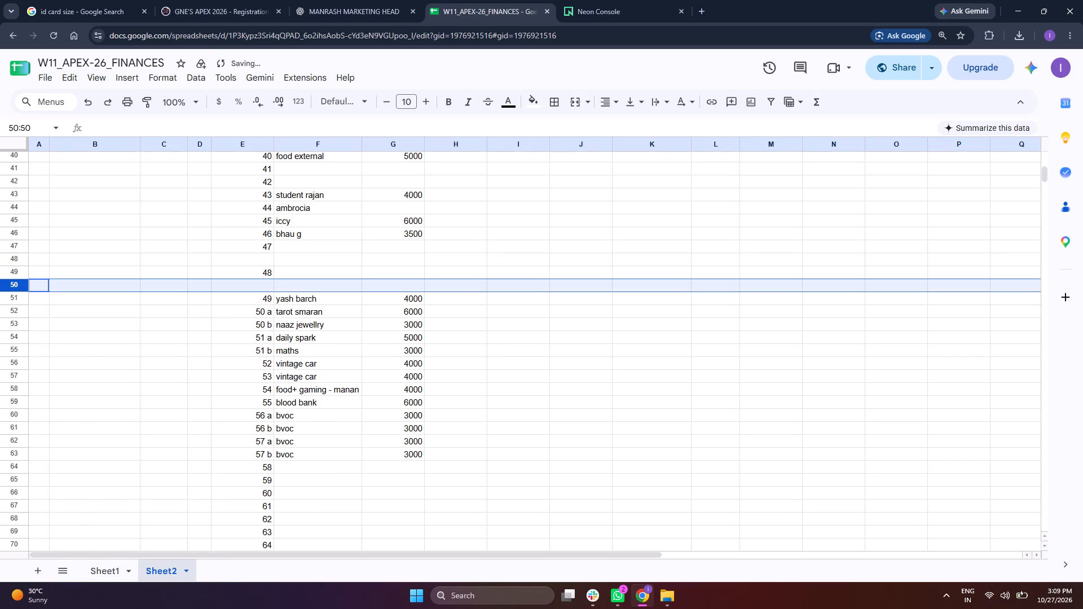
Label the four stall number cells E47 to E50 as 47 a, 47 b, 48 a and 48 b.
{"action": "left_click", "coordinate": [266, 248]}
{"action": "type", "text": "47 a"}
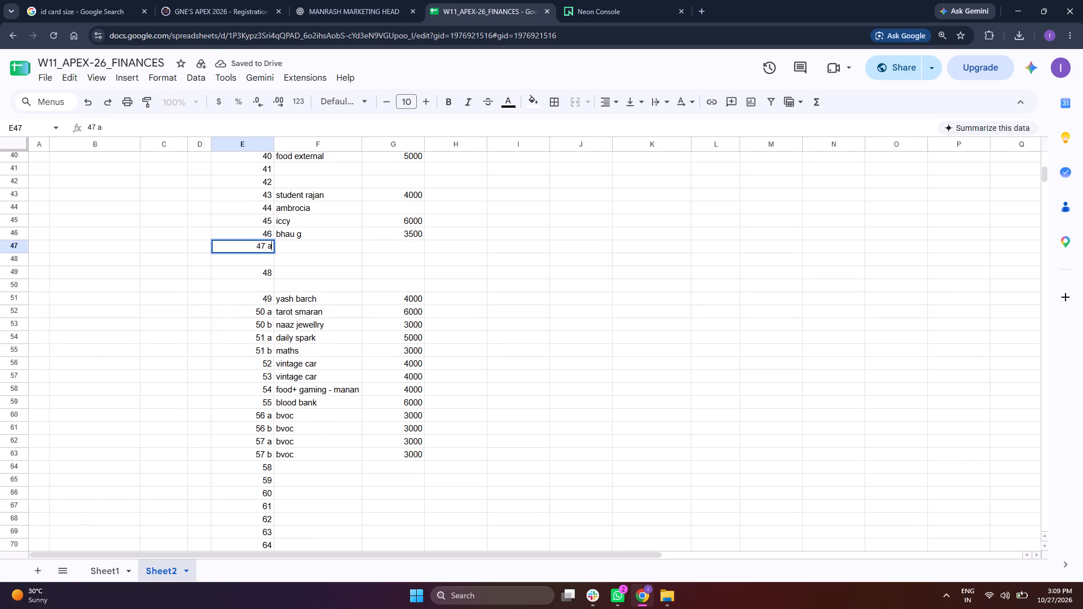
{"action": "key", "text": "Return"}
{"action": "type", "text": "47"}
{"action": "key", "text": "space"}
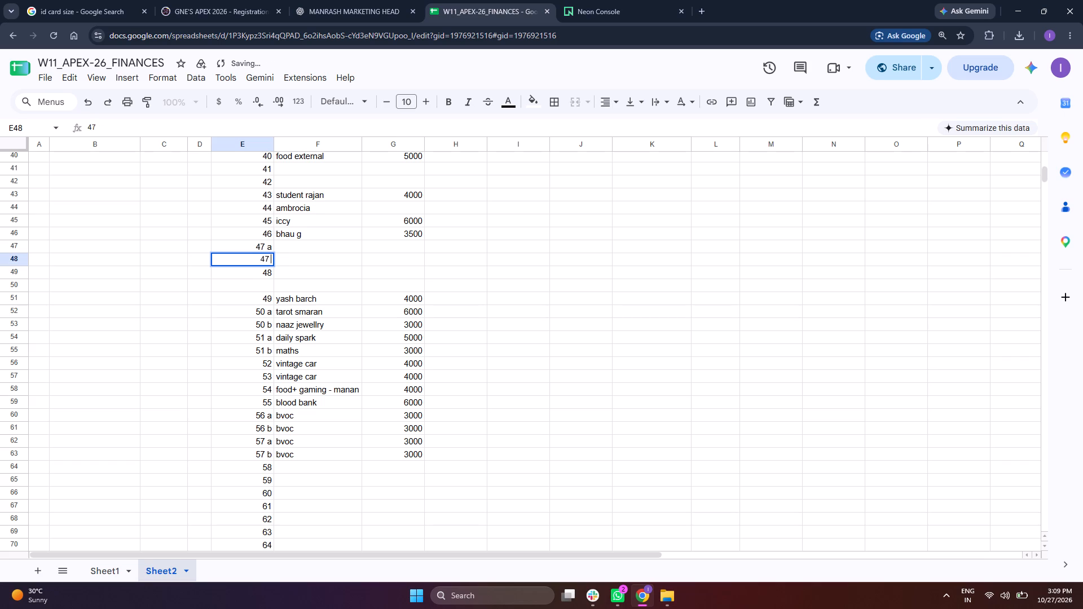
{"action": "key", "text": "b"}
{"action": "key", "text": "Return"}
{"action": "key", "text": "3"}
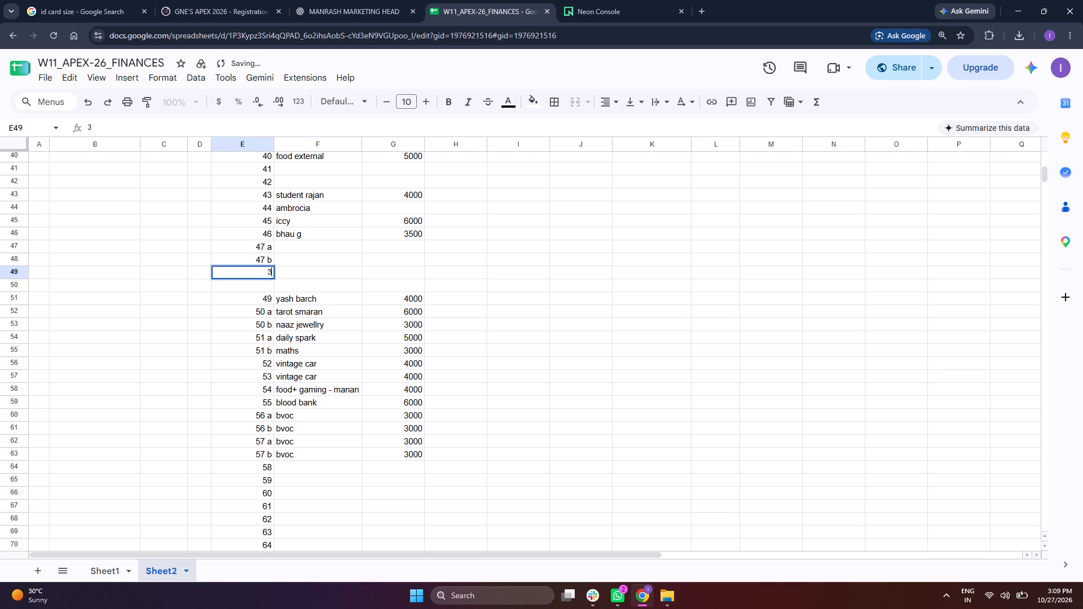
{"action": "key", "text": "BackSpace"}
{"action": "type", "text": "48 a"}
{"action": "key", "text": "Return"}
{"action": "type", "text": "48 b"}
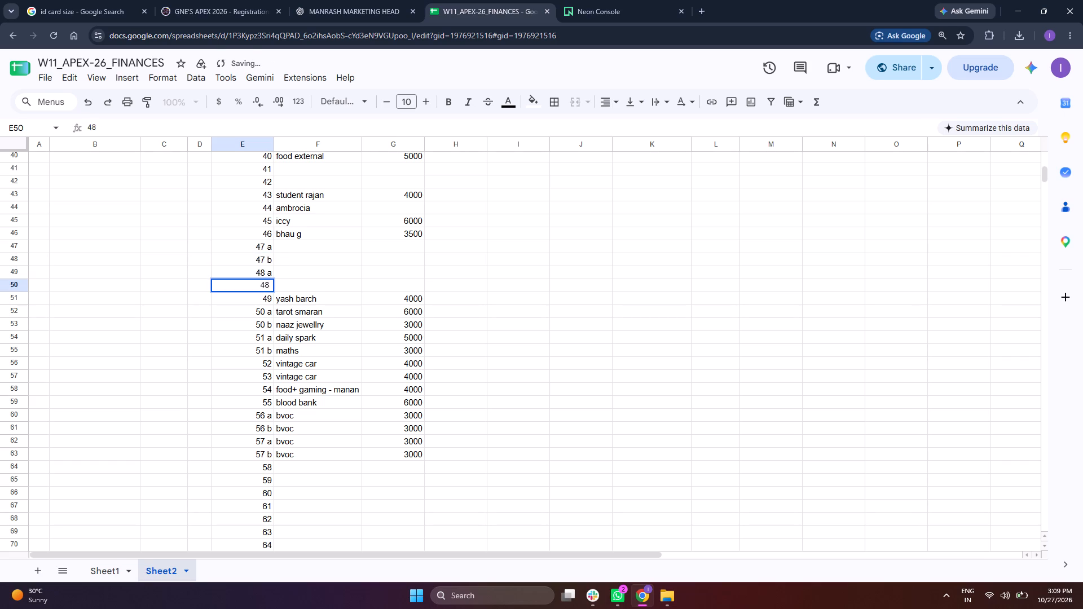
{"action": "key", "text": "Return"}
Remove "tarot smaran" from the side notes in K7 and enter it as the name for stall 47 b.
{"action": "left_click", "coordinate": [305, 249]}
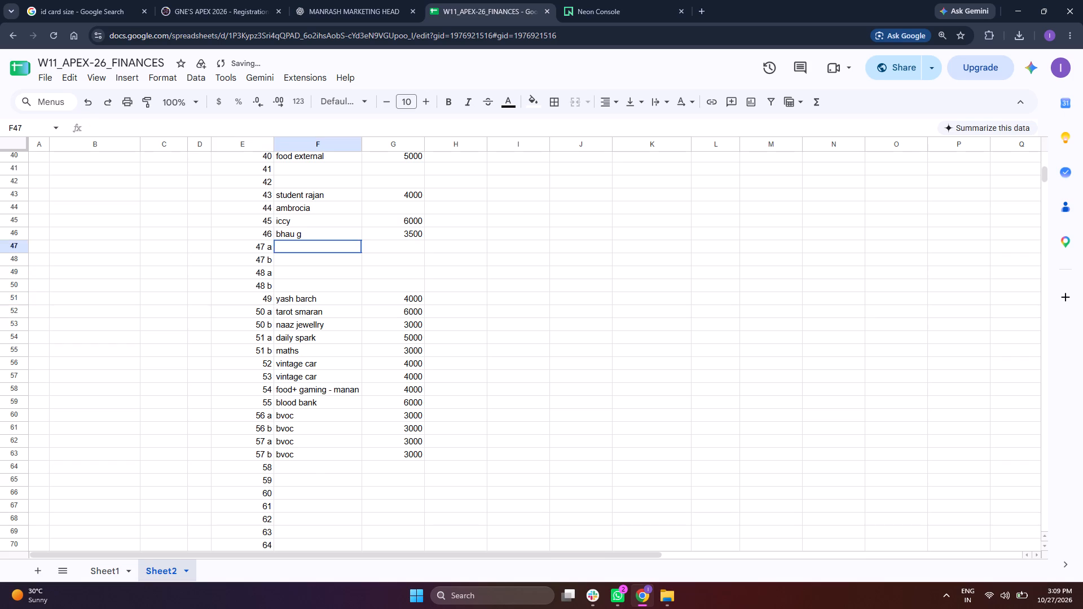
{"action": "scroll", "coordinate": [305, 249], "scroll_direction": "up", "scroll_amount": 8}
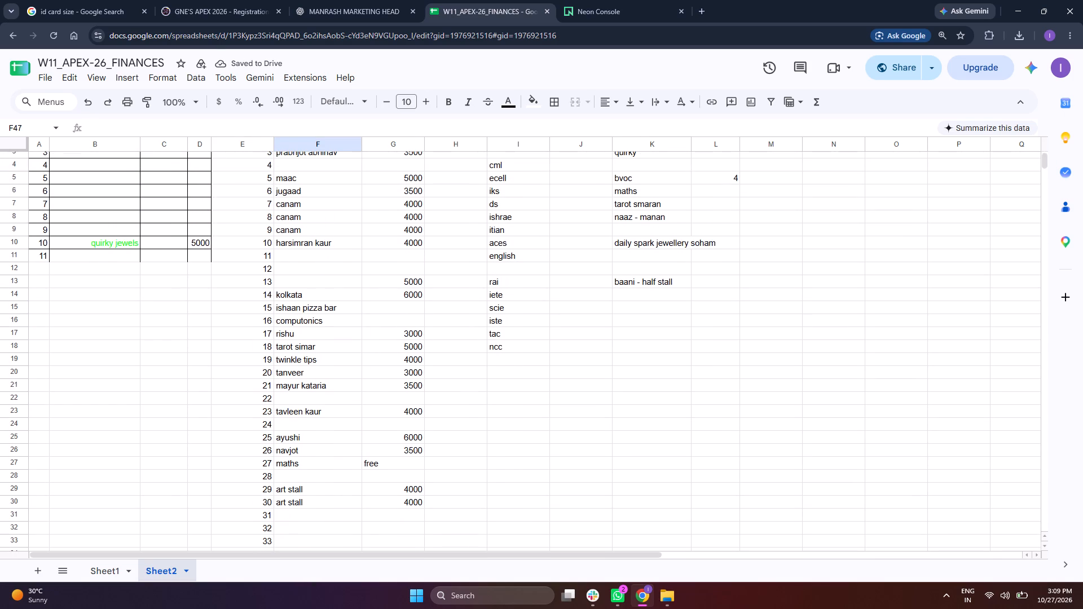
{"action": "scroll", "coordinate": [305, 249], "scroll_direction": "right", "scroll_amount": 5}
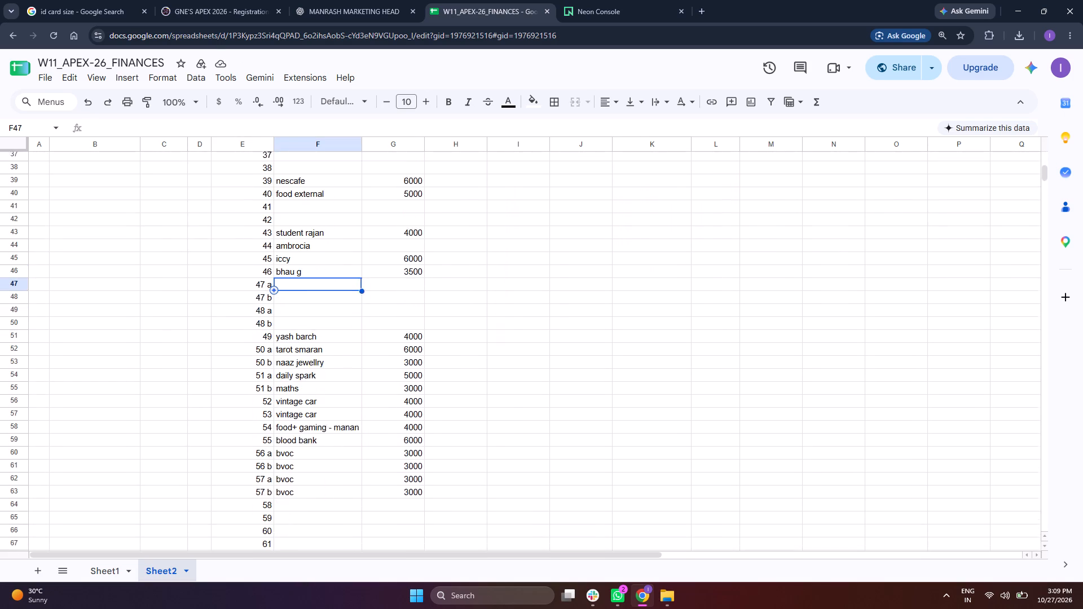
{"action": "scroll", "coordinate": [305, 249], "scroll_direction": "right", "scroll_amount": 3}
{"action": "scroll", "coordinate": [305, 249], "scroll_direction": "up", "scroll_amount": 3}
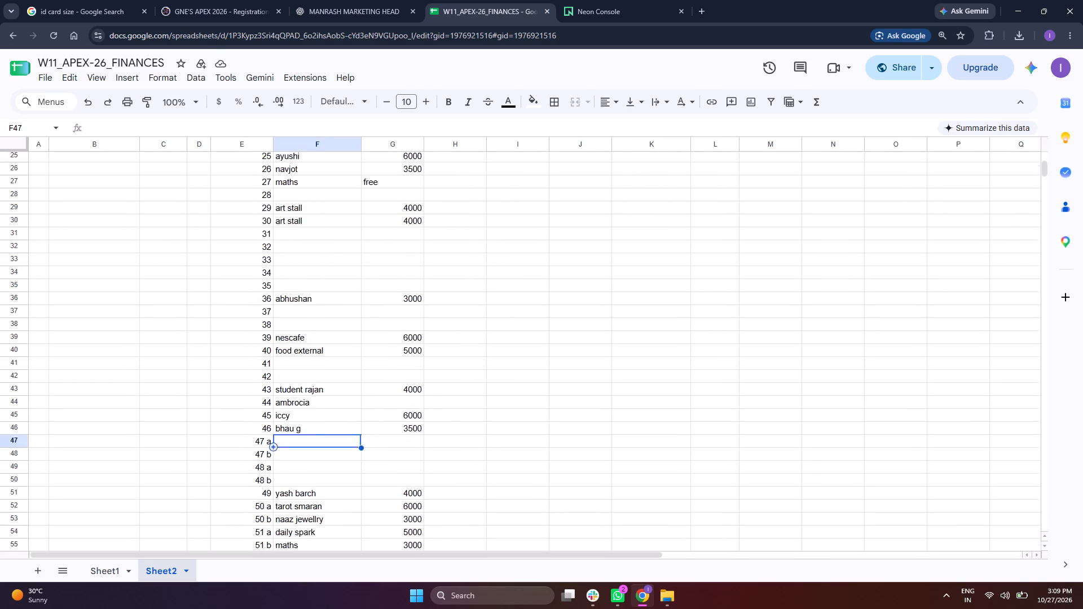
{"action": "scroll", "coordinate": [305, 249], "scroll_direction": "up", "scroll_amount": 6}
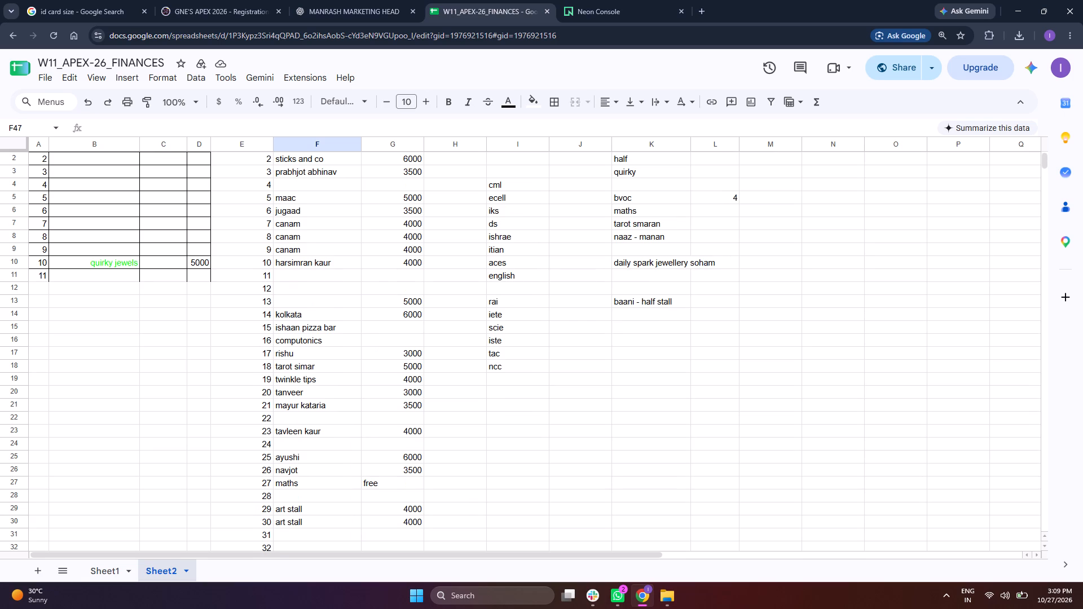
{"action": "left_click", "coordinate": [649, 236]}
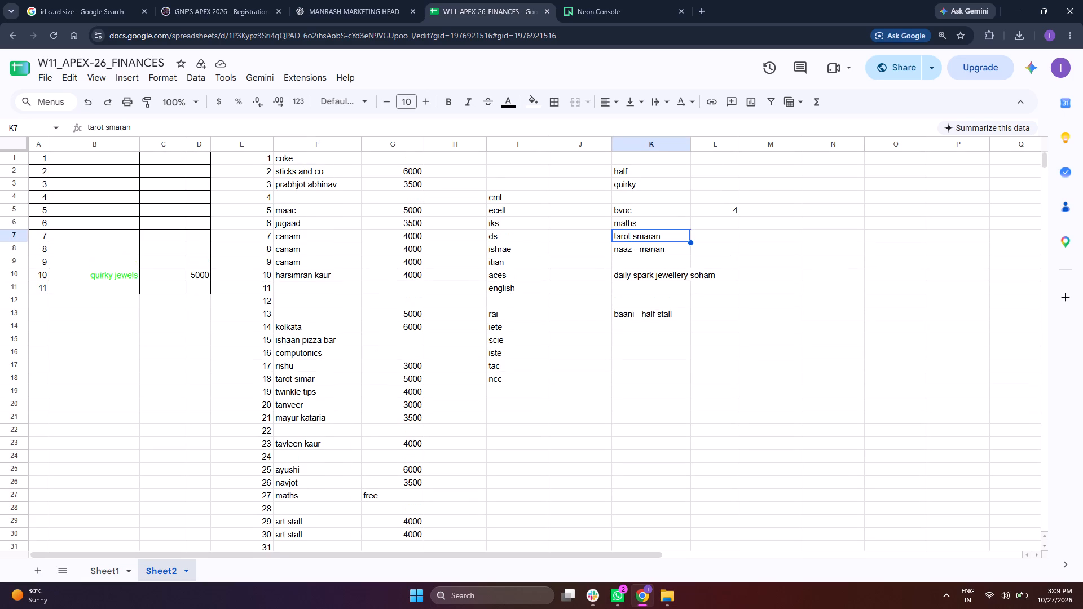
{"action": "key", "text": "BackSpace"}
{"action": "scroll", "coordinate": [649, 236], "scroll_direction": "down", "scroll_amount": 10}
{"action": "scroll", "coordinate": [649, 236], "scroll_direction": "up", "scroll_amount": 4}
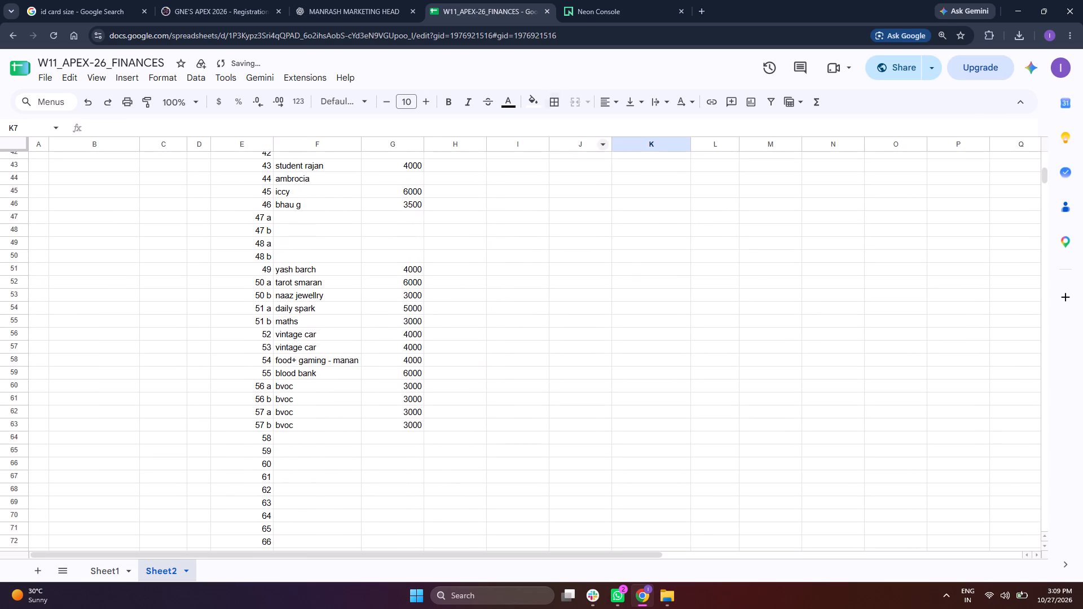
{"action": "left_click", "coordinate": [301, 229]}
{"action": "type", "text": "tarot smaran"}
{"action": "left_click", "coordinate": [457, 265]}
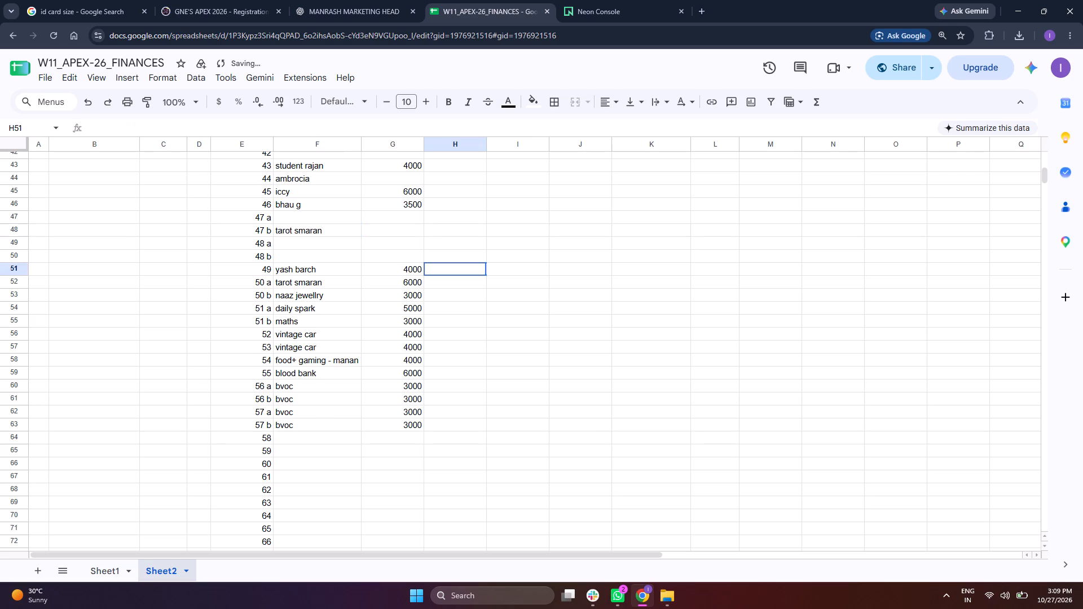
Move "naaz - manan" from the side notes in K8 to the name cell of stall 47 a.
{"action": "scroll", "coordinate": [457, 265], "scroll_direction": "up", "scroll_amount": 1}
{"action": "scroll", "coordinate": [457, 265], "scroll_direction": "right", "scroll_amount": 1}
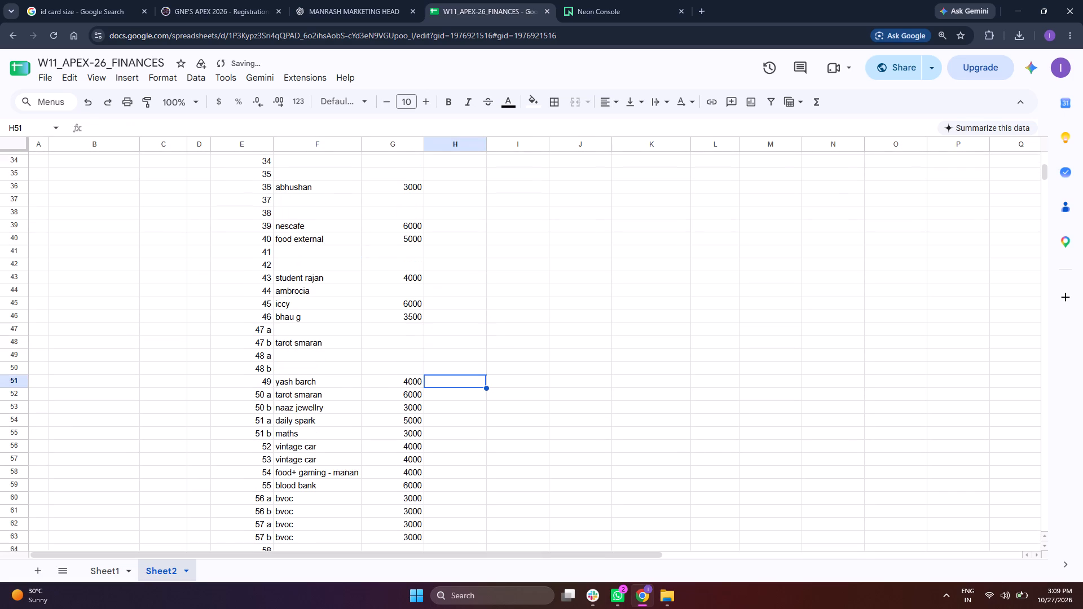
{"action": "scroll", "coordinate": [457, 265], "scroll_direction": "right", "scroll_amount": 3}
{"action": "scroll", "coordinate": [457, 265], "scroll_direction": "up", "scroll_amount": 1}
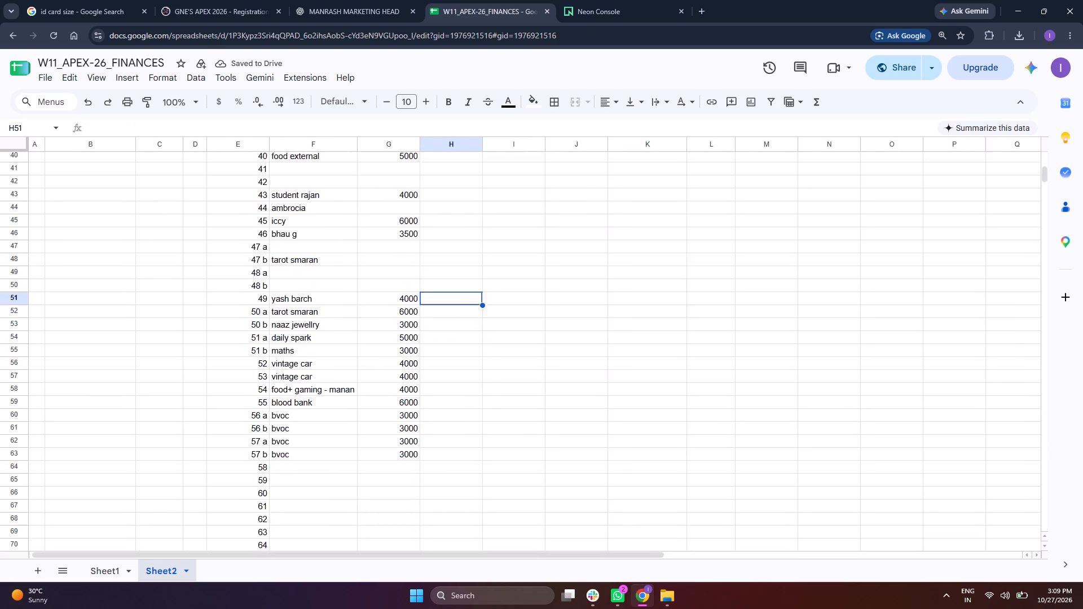
{"action": "scroll", "coordinate": [457, 265], "scroll_direction": "up", "scroll_amount": 3}
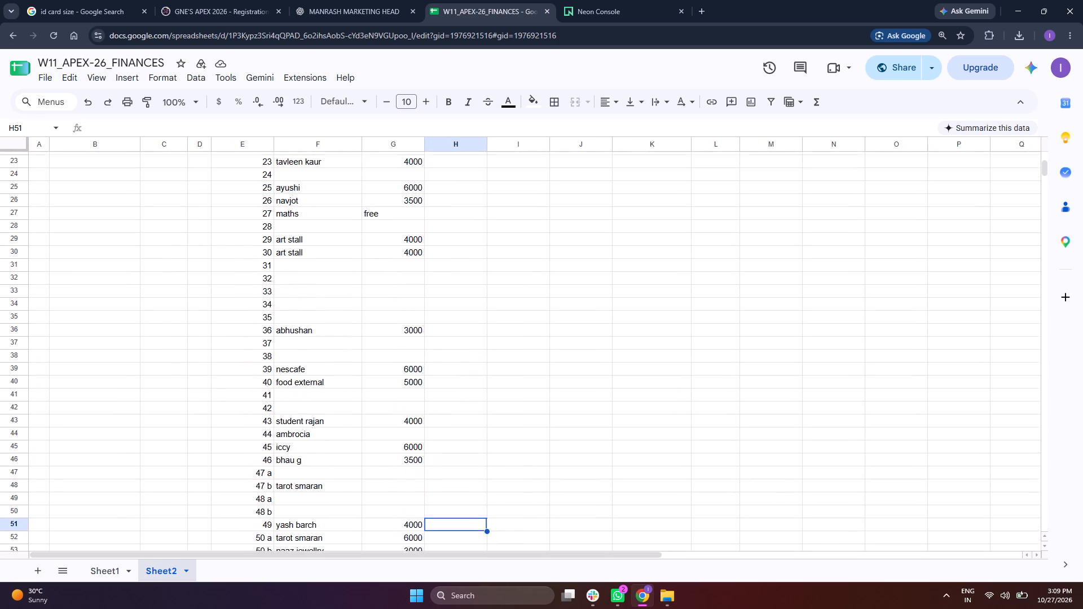
{"action": "scroll", "coordinate": [457, 265], "scroll_direction": "up", "scroll_amount": 1}
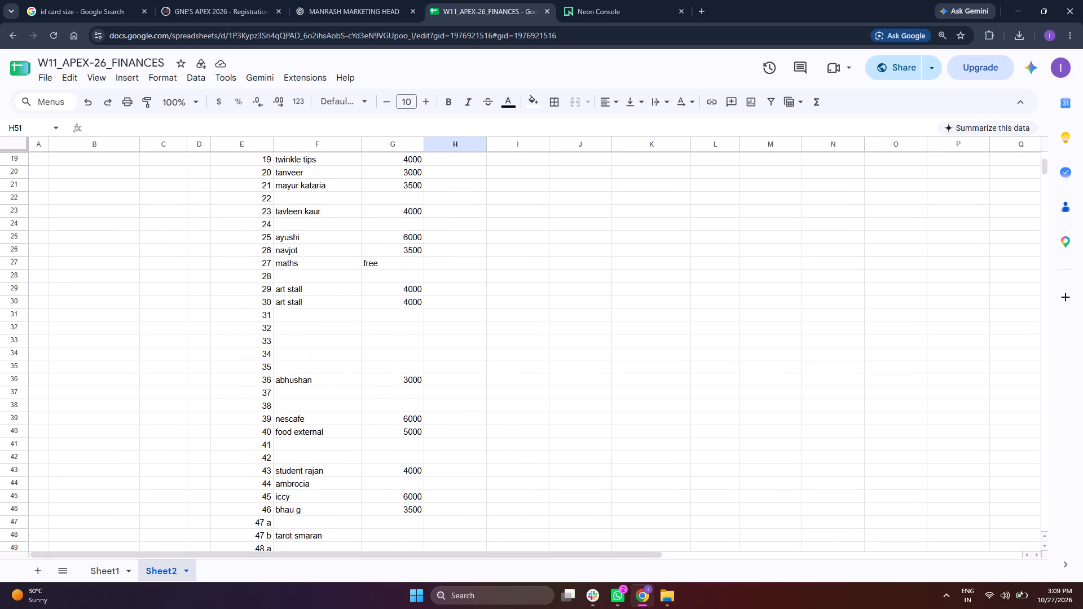
{"action": "scroll", "coordinate": [457, 265], "scroll_direction": "up", "scroll_amount": 3}
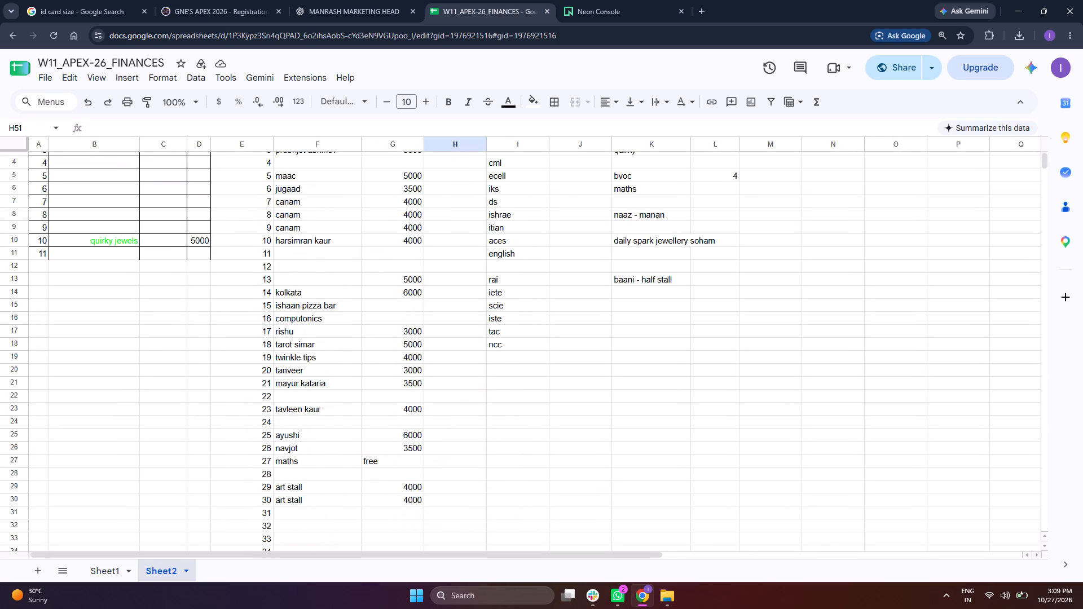
{"action": "left_click", "coordinate": [634, 213]}
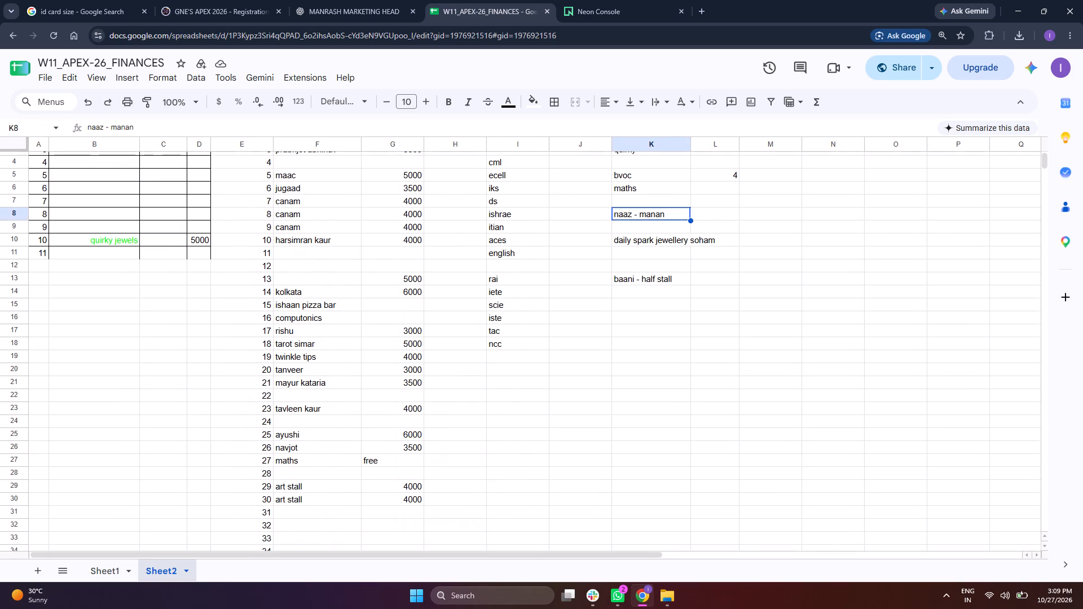
{"action": "scroll", "coordinate": [634, 213], "scroll_direction": "up", "scroll_amount": 1}
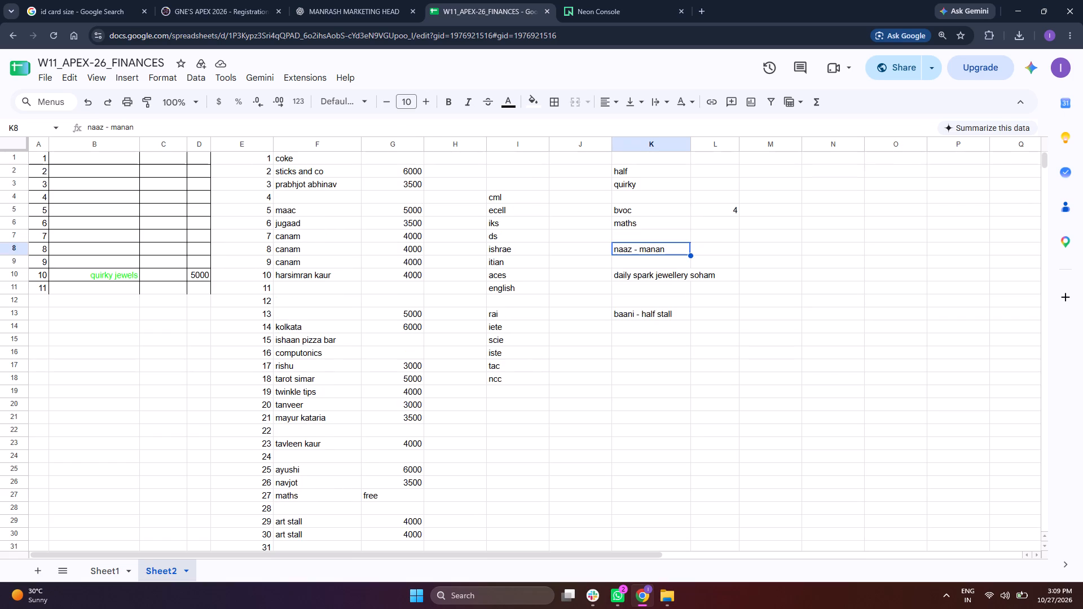
{"action": "scroll", "coordinate": [634, 213], "scroll_direction": "up", "scroll_amount": 4}
{"action": "key", "text": "ctrl+c"}
{"action": "key", "text": "BackSpace"}
{"action": "scroll", "coordinate": [507, 475], "scroll_direction": "down", "scroll_amount": 6}
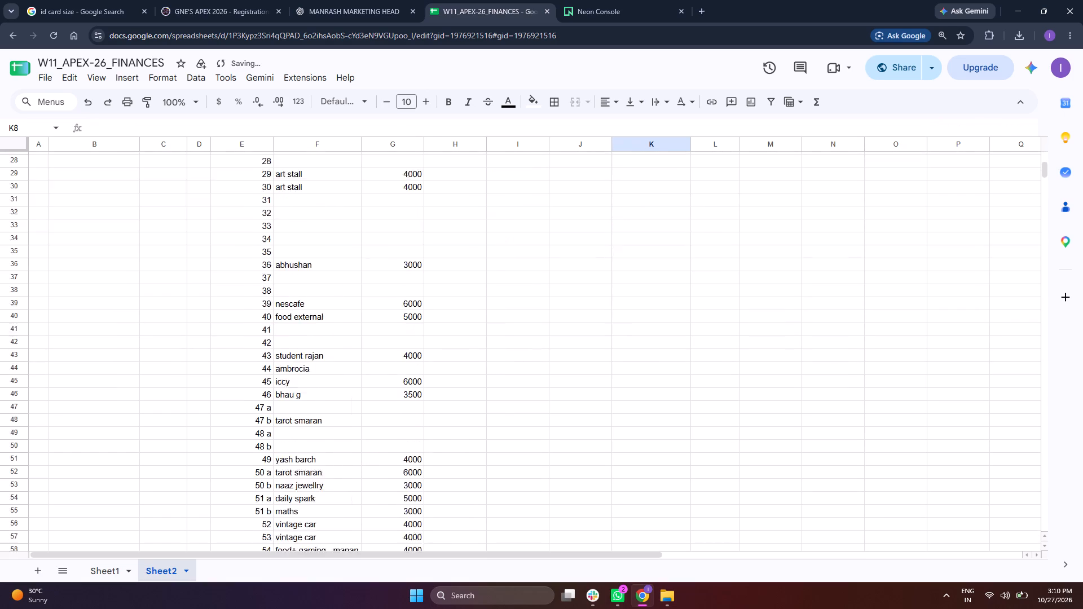
{"action": "scroll", "coordinate": [507, 475], "scroll_direction": "up", "scroll_amount": 1}
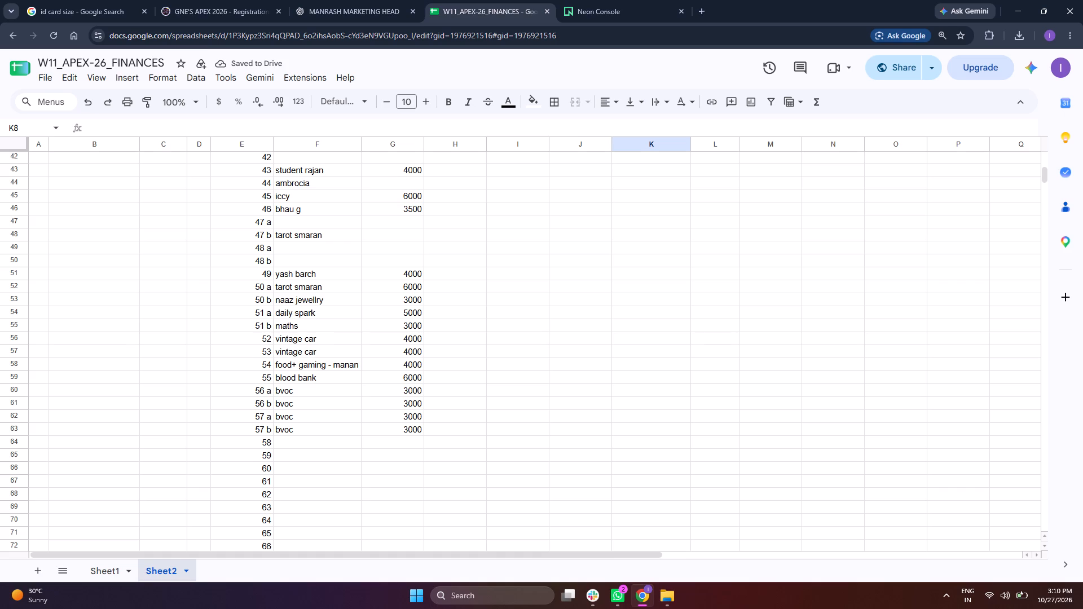
{"action": "left_click", "coordinate": [307, 223]}
{"action": "key", "text": "ctrl+v"}
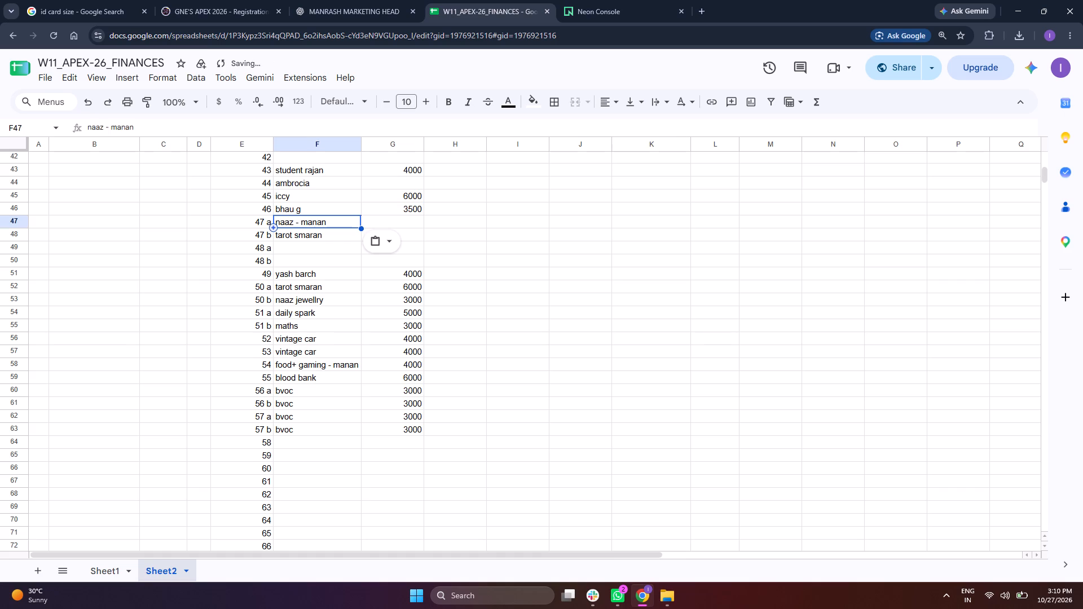
{"action": "left_click", "coordinate": [534, 222]}
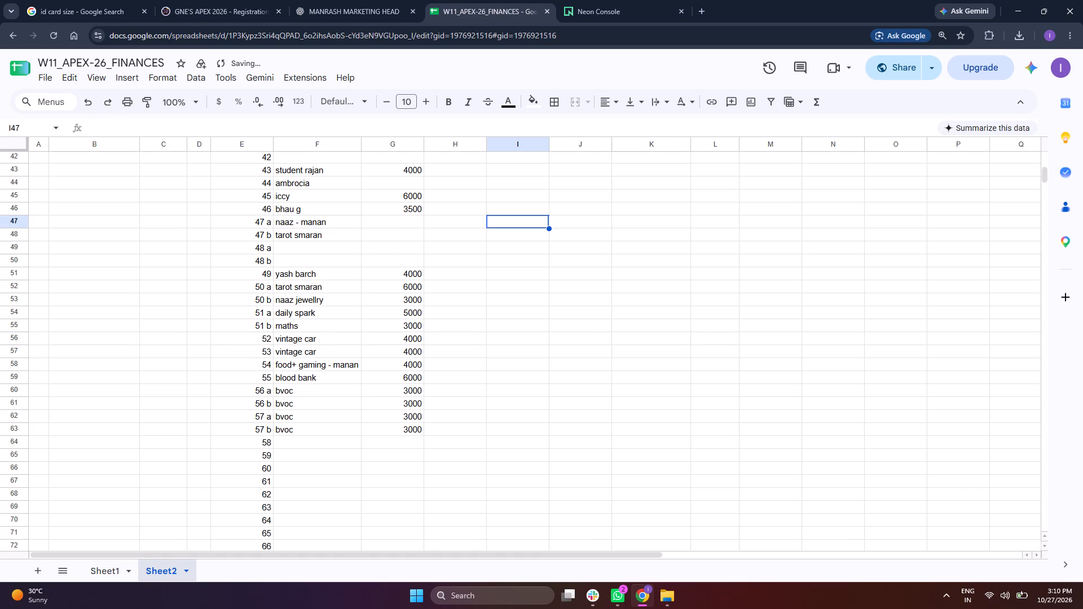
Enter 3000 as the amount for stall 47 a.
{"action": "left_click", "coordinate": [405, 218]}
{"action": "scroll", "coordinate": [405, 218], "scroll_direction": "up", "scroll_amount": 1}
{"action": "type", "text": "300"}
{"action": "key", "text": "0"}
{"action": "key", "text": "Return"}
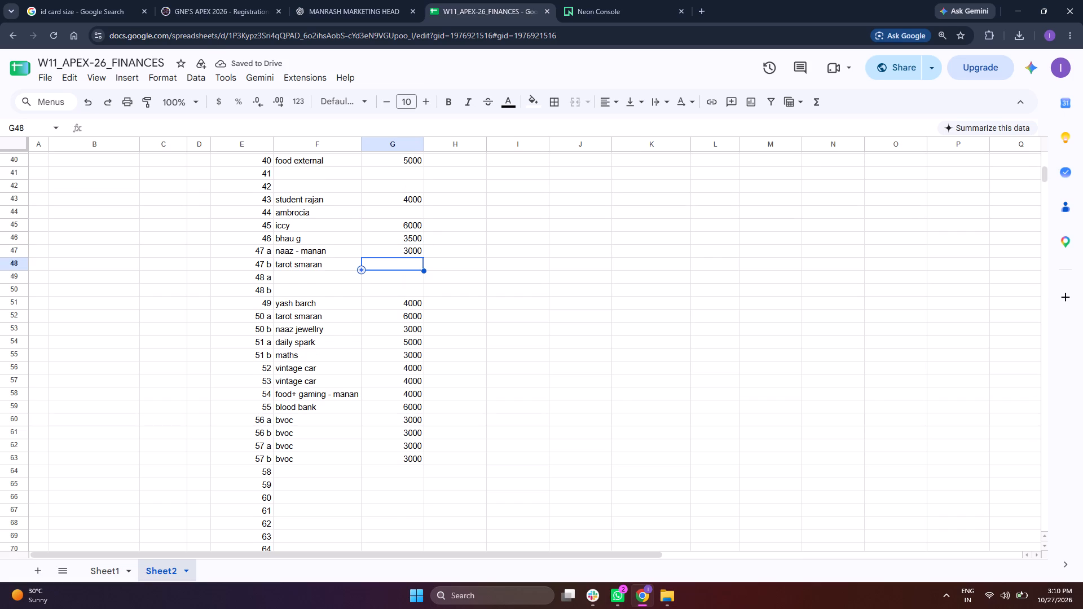
Clear the "bvoc" side note in K5 and its stall count in L5.
{"action": "scroll", "coordinate": [405, 218], "scroll_direction": "up", "scroll_amount": 8}
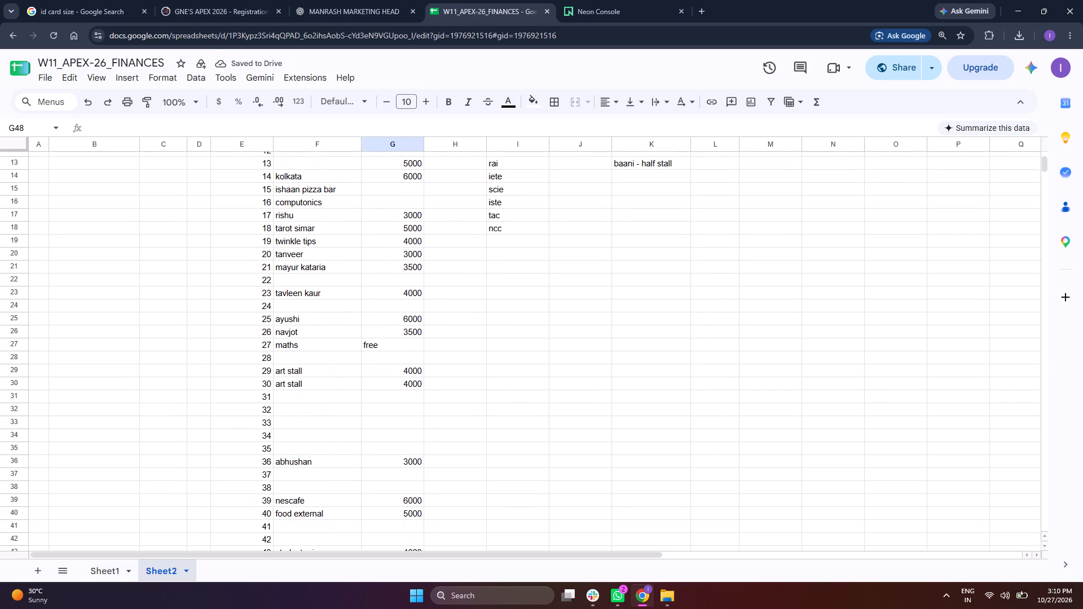
{"action": "scroll", "coordinate": [405, 218], "scroll_direction": "right", "scroll_amount": 2}
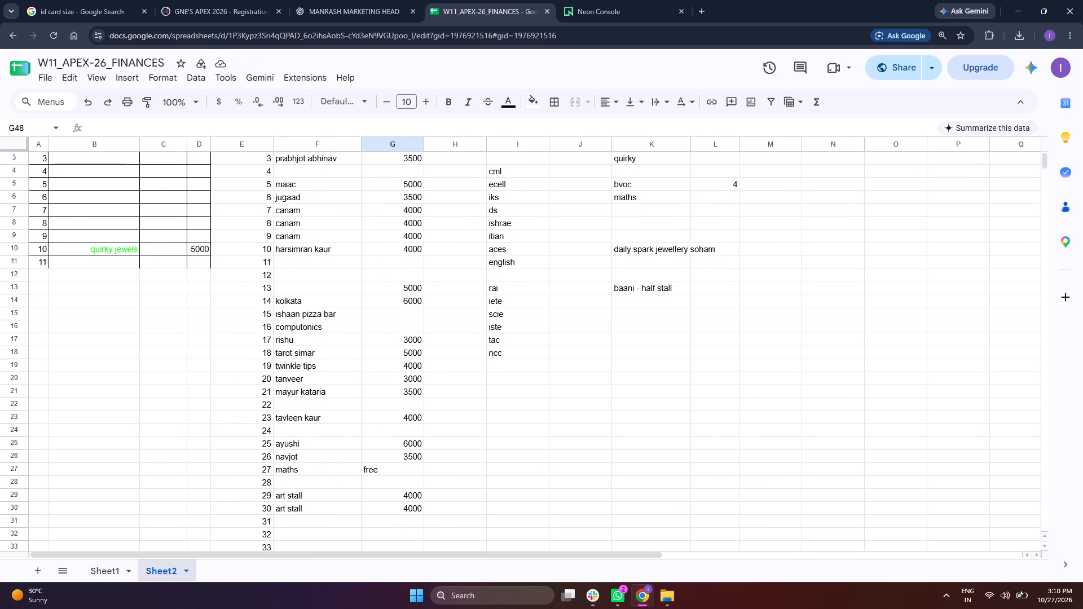
{"action": "scroll", "coordinate": [405, 218], "scroll_direction": "right", "scroll_amount": 2}
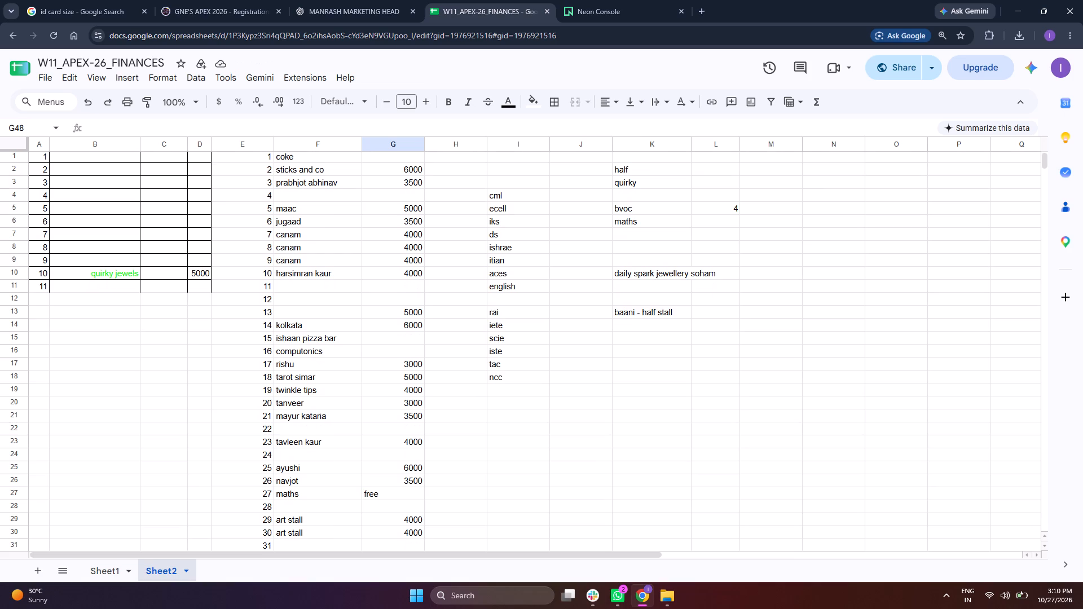
{"action": "scroll", "coordinate": [405, 218], "scroll_direction": "right", "scroll_amount": 2}
{"action": "scroll", "coordinate": [405, 218], "scroll_direction": "up", "scroll_amount": 5}
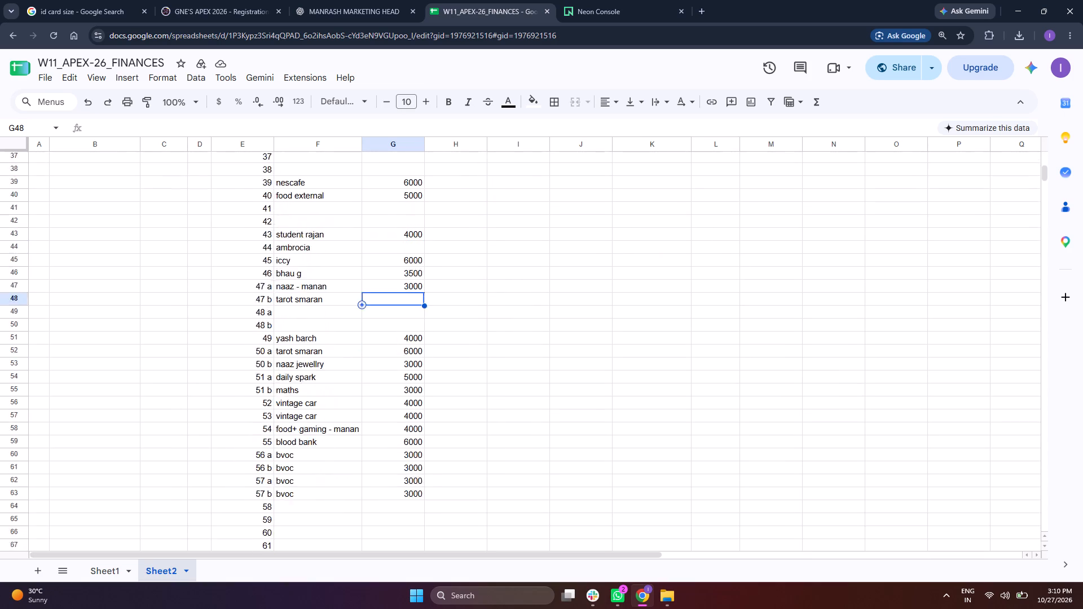
{"action": "scroll", "coordinate": [405, 218], "scroll_direction": "up", "scroll_amount": 5}
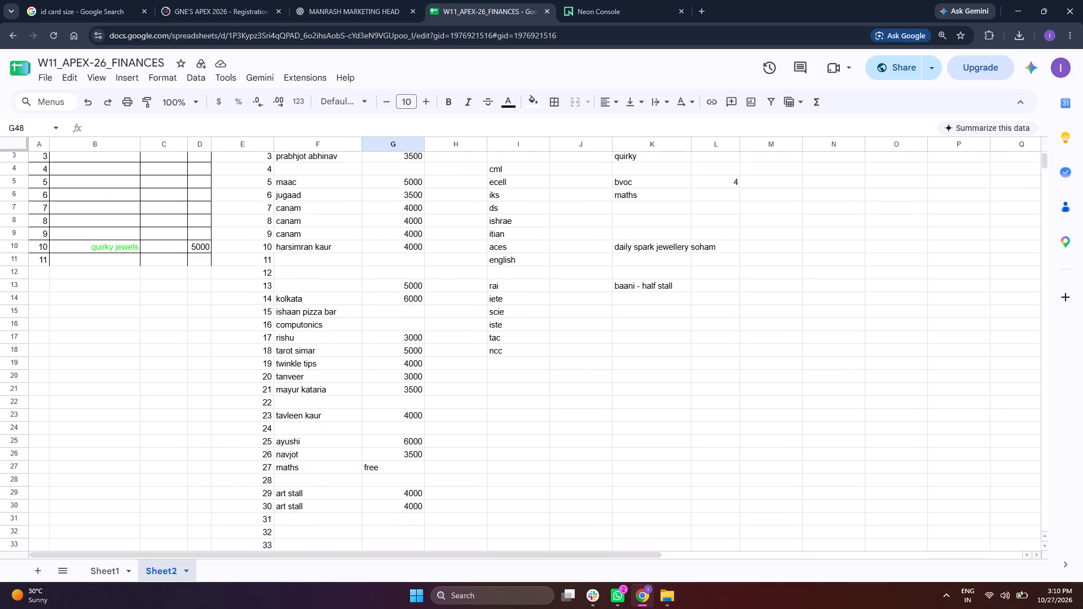
{"action": "left_click", "coordinate": [623, 211]}
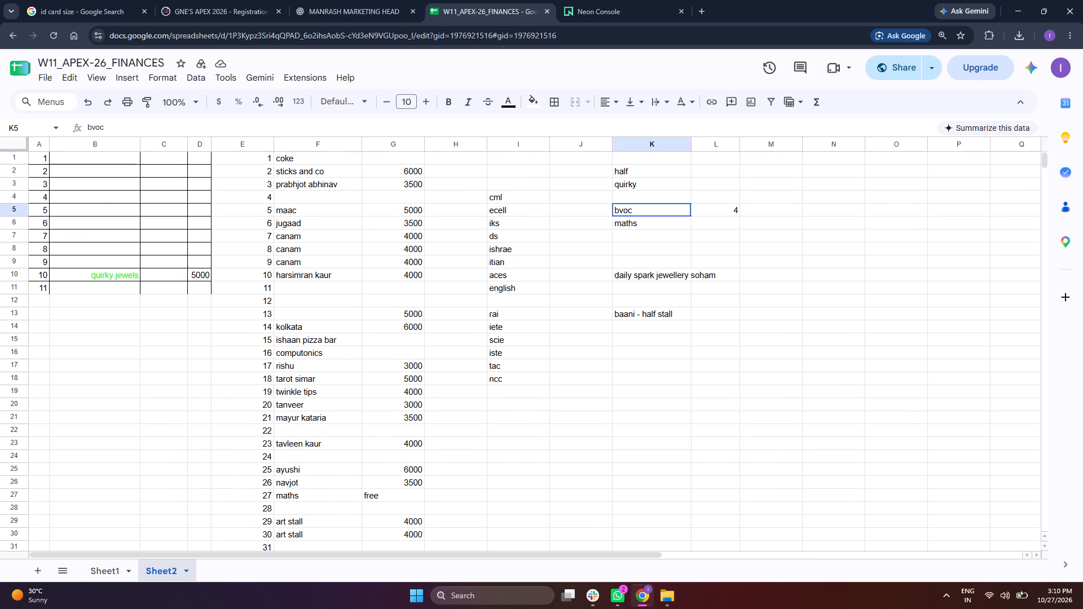
{"action": "key", "text": "BackSpace"}
{"action": "key", "text": "Right"}
{"action": "key", "text": "BackSpace"}
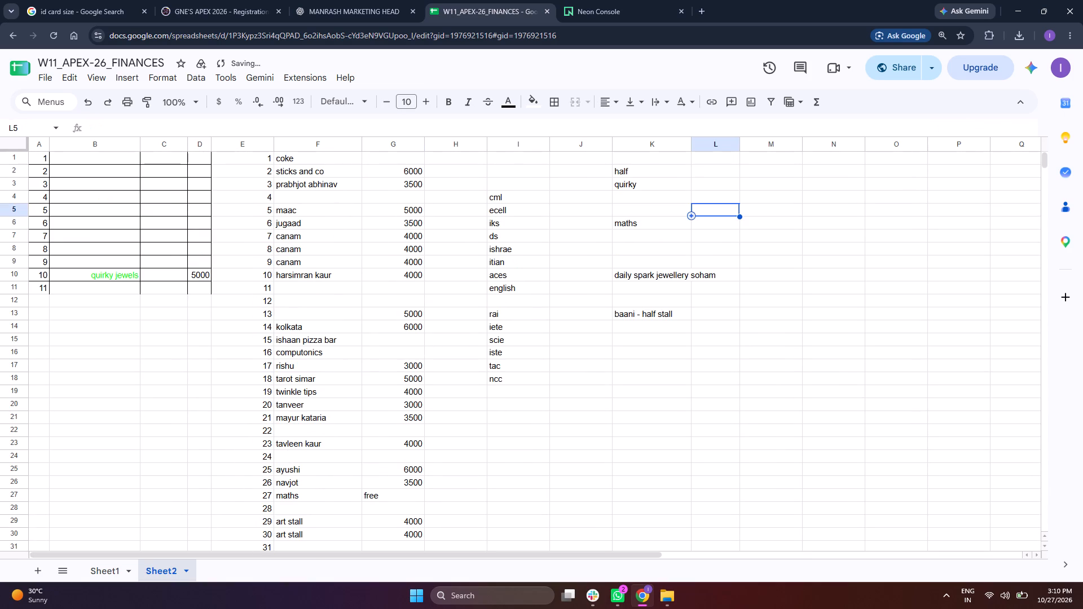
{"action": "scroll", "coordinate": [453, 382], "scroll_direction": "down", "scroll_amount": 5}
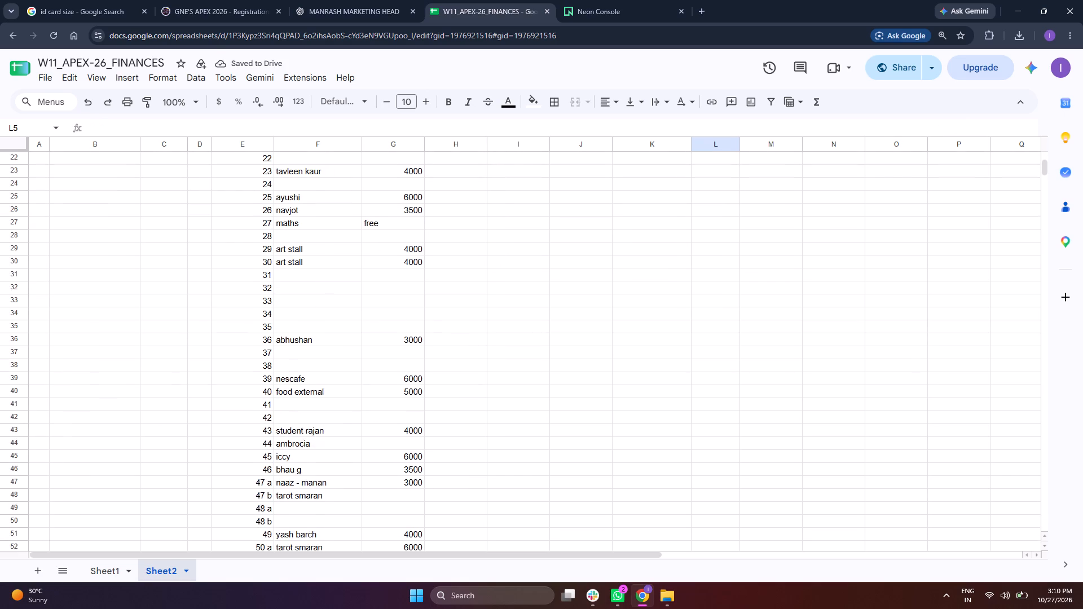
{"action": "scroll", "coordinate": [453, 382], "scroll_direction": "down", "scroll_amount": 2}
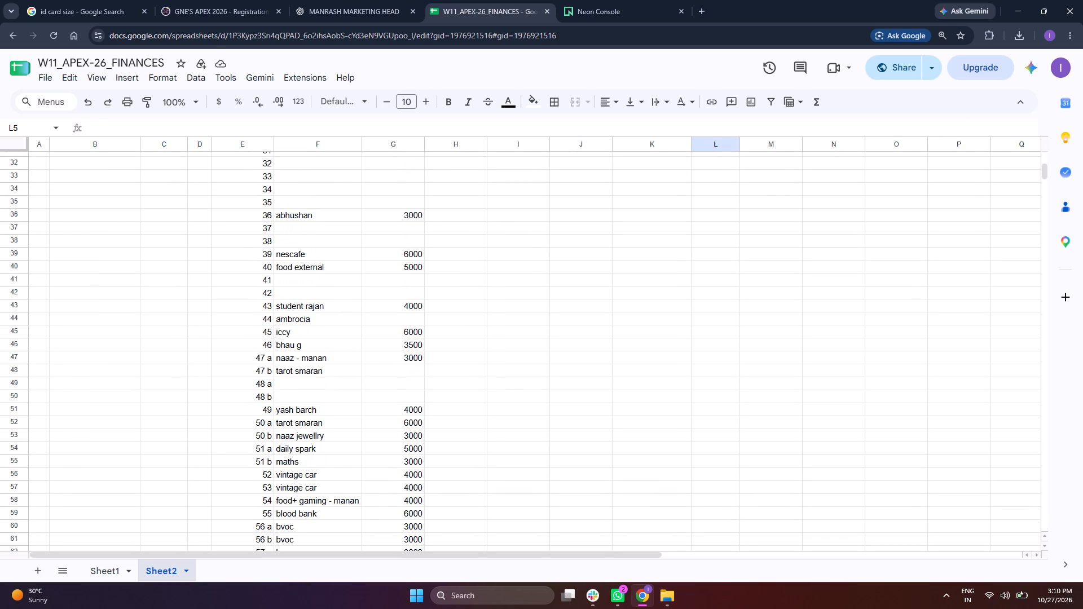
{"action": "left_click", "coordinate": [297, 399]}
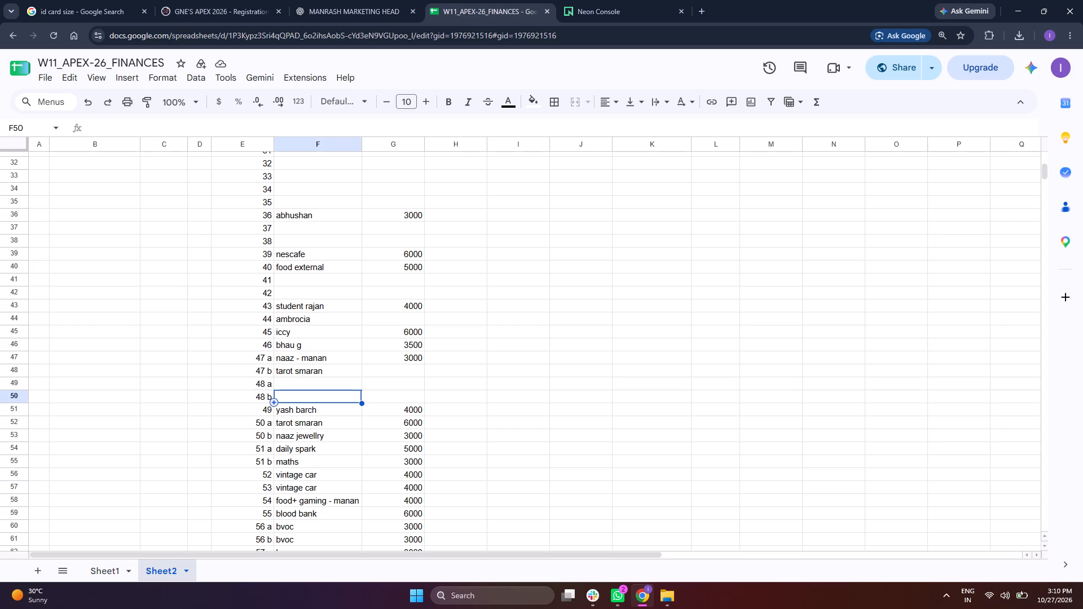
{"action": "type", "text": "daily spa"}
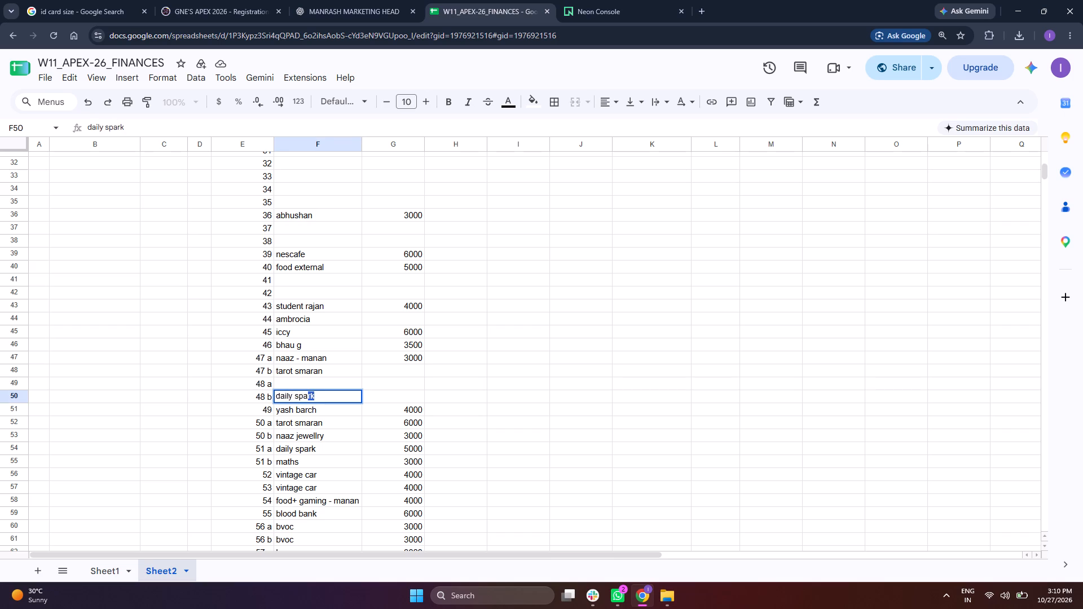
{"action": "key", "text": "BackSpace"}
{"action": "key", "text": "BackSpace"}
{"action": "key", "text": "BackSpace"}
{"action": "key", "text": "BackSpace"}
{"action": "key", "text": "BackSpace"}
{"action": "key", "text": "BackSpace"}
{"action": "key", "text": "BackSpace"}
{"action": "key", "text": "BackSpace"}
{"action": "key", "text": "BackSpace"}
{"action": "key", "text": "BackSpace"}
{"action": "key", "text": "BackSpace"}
Clear the name and the amount of stall 47 a in F47 and G47.
{"action": "left_click", "coordinate": [346, 364]}
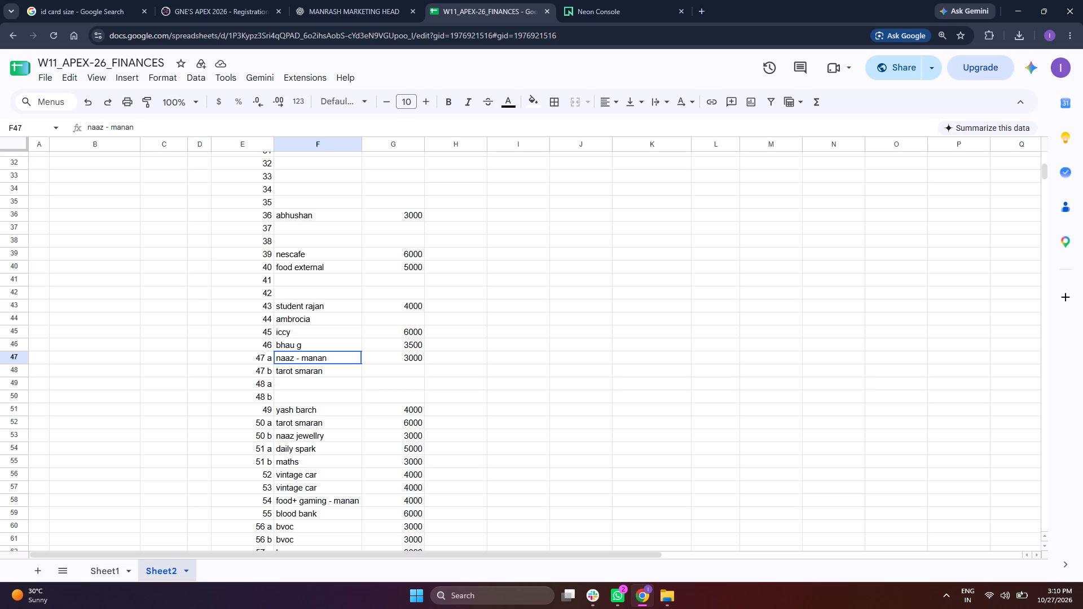
{"action": "key", "text": "BackSpace"}
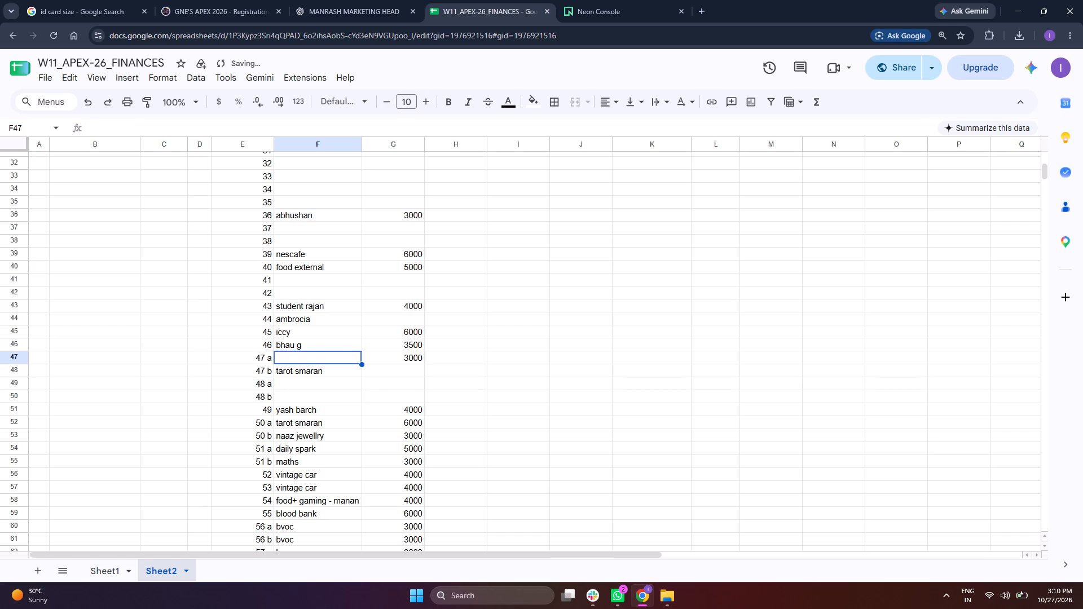
{"action": "left_click", "coordinate": [405, 354]}
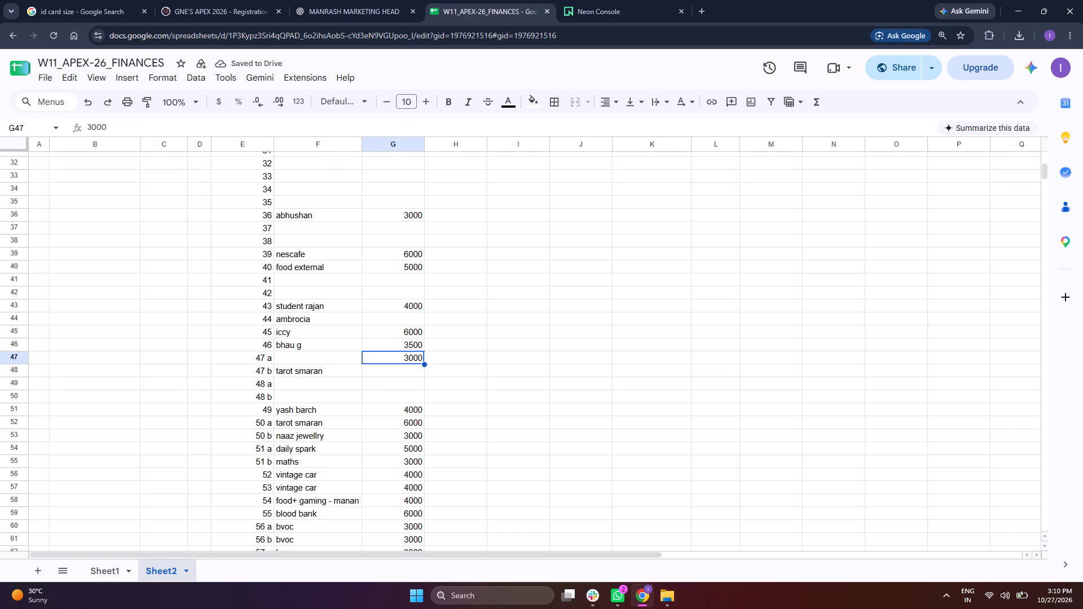
{"action": "key", "text": "BackSpace"}
Enter 6000 as the amount for stall 47 b.
{"action": "left_click", "coordinate": [393, 367]}
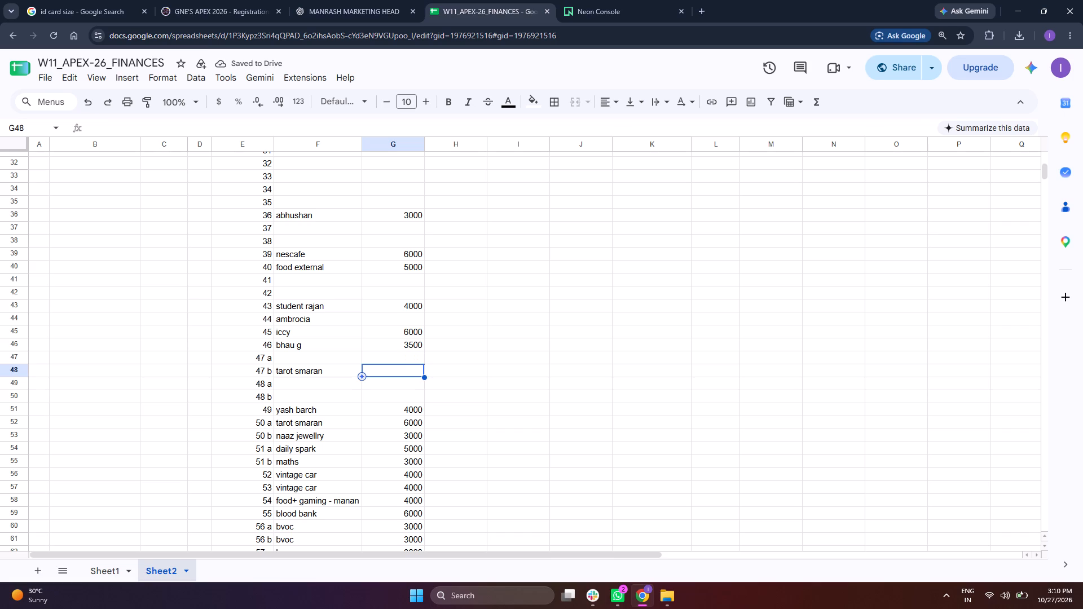
{"action": "type", "text": "6000"}
{"action": "key", "text": "Return"}
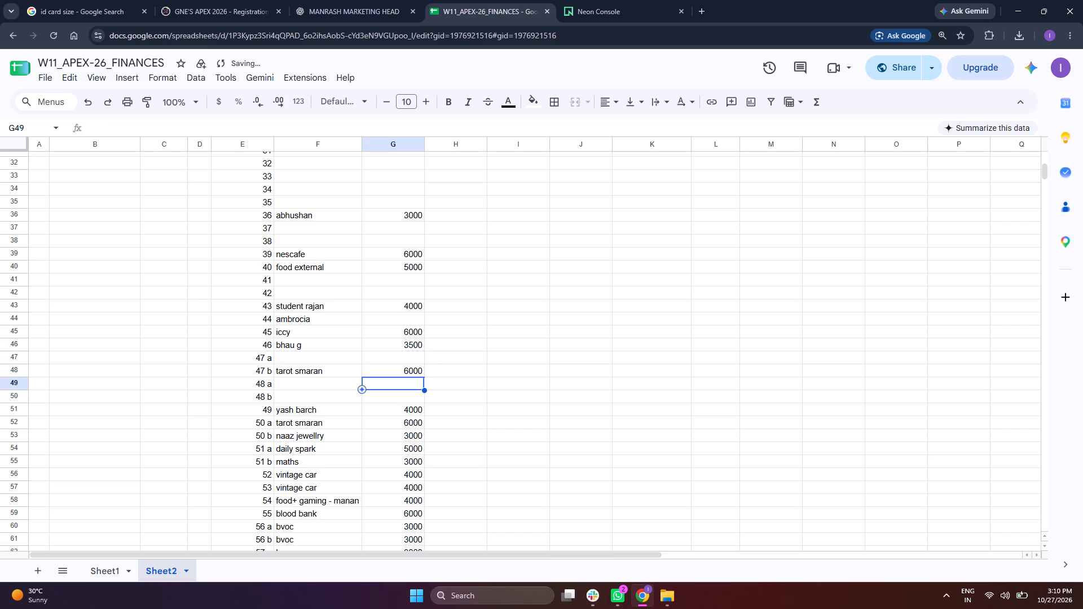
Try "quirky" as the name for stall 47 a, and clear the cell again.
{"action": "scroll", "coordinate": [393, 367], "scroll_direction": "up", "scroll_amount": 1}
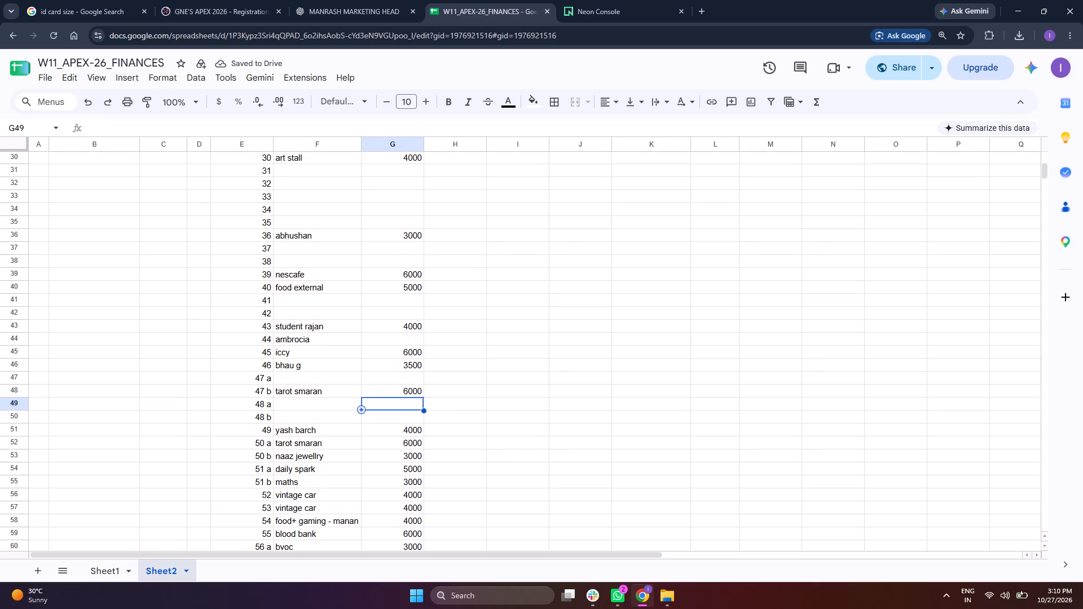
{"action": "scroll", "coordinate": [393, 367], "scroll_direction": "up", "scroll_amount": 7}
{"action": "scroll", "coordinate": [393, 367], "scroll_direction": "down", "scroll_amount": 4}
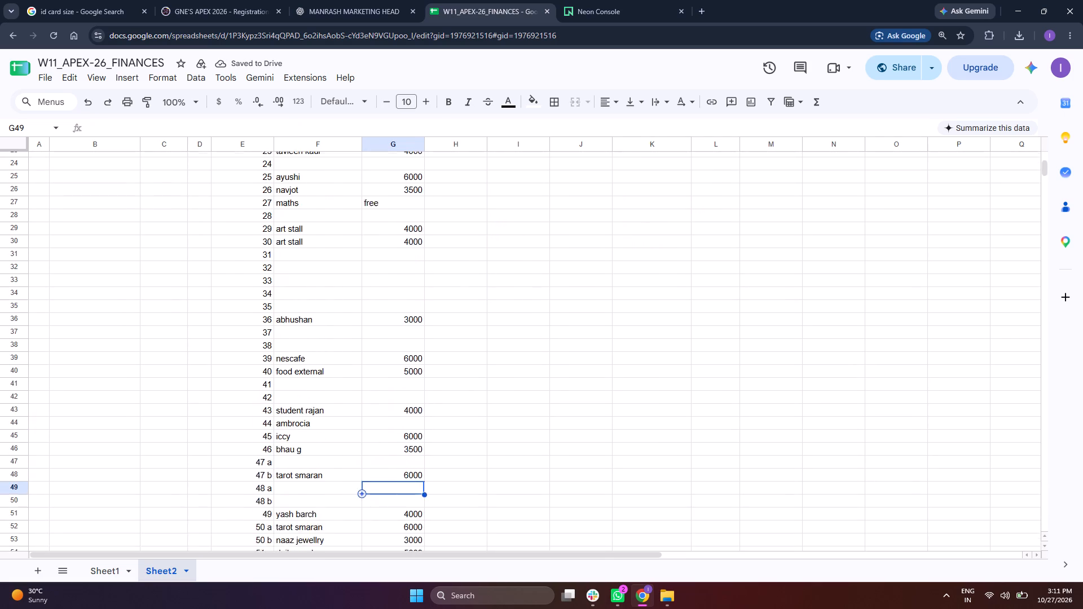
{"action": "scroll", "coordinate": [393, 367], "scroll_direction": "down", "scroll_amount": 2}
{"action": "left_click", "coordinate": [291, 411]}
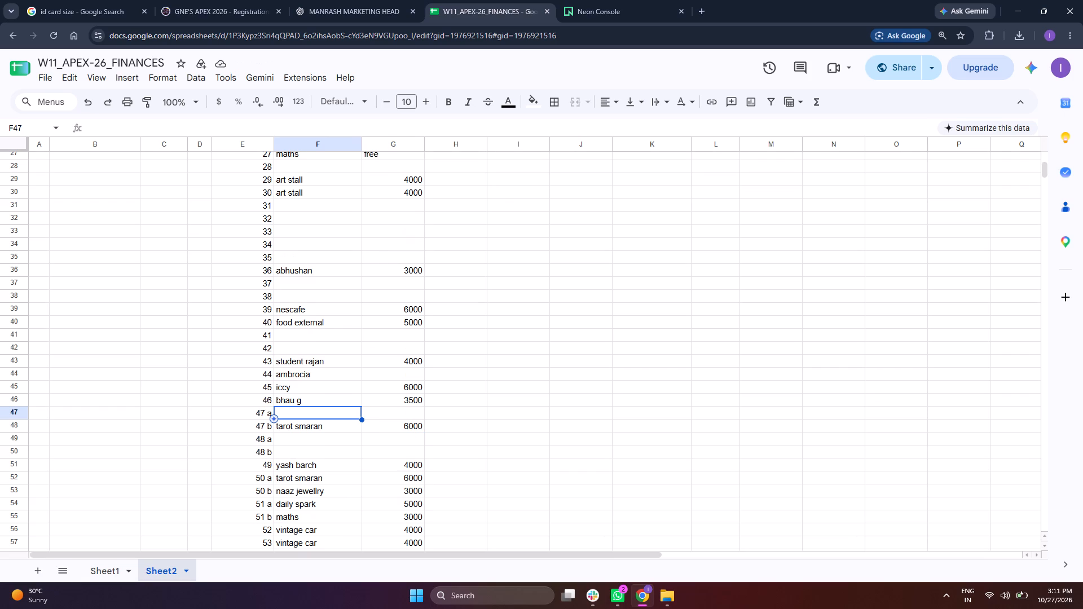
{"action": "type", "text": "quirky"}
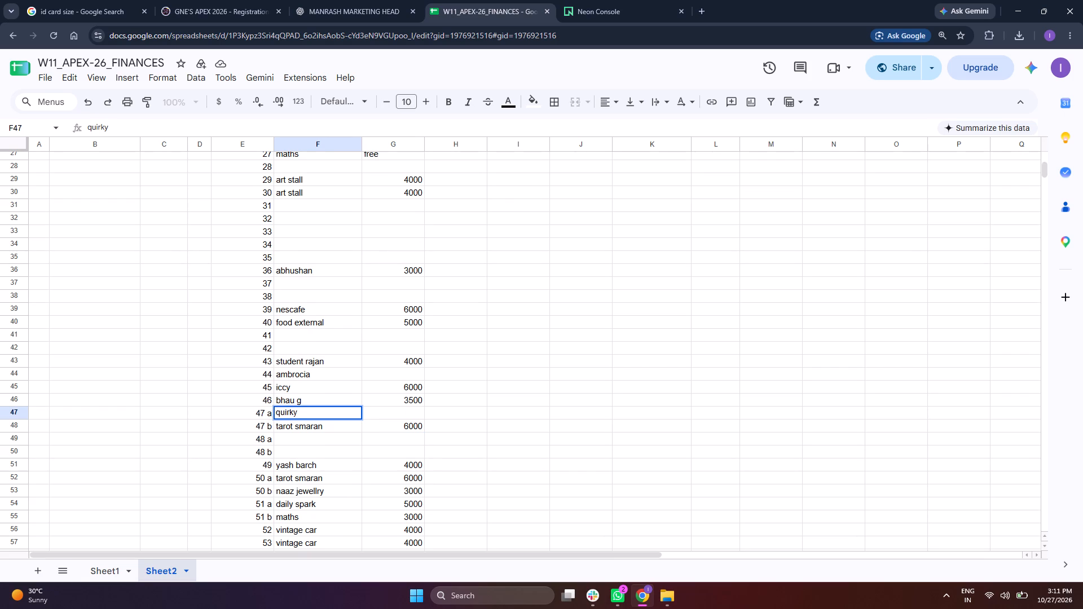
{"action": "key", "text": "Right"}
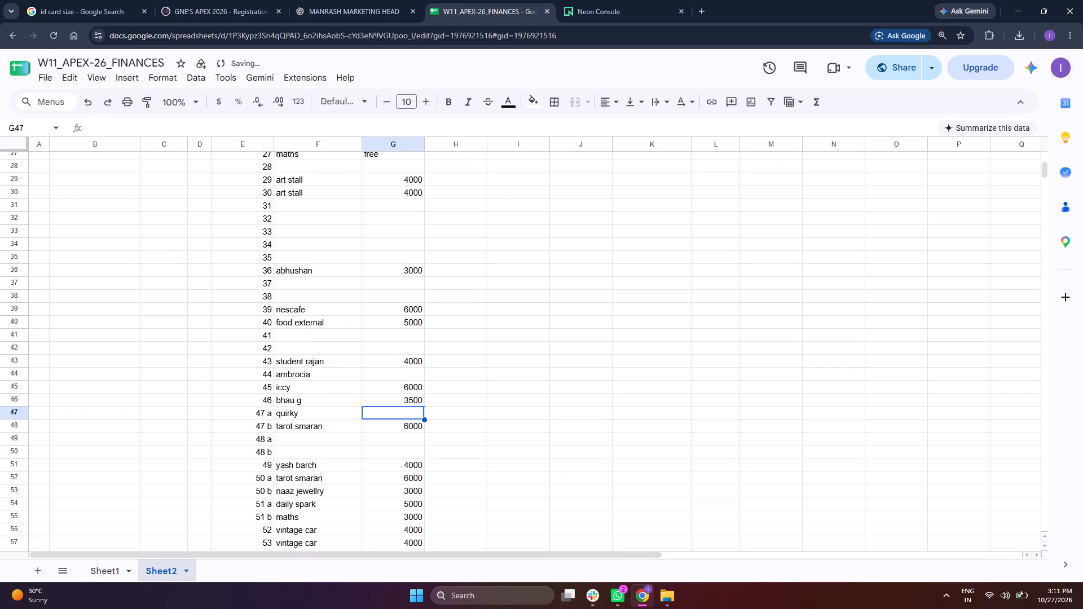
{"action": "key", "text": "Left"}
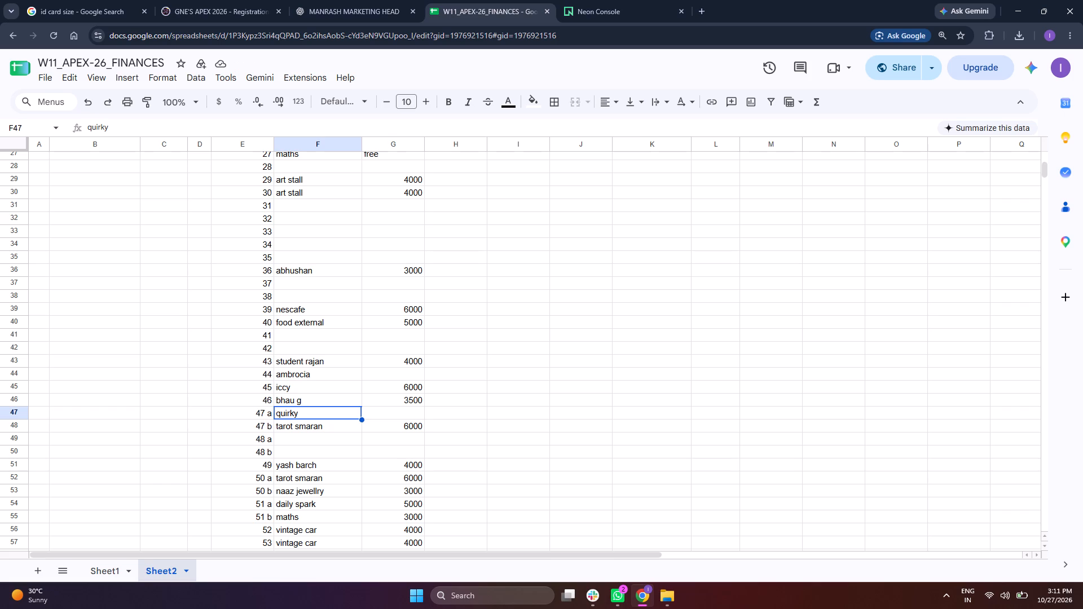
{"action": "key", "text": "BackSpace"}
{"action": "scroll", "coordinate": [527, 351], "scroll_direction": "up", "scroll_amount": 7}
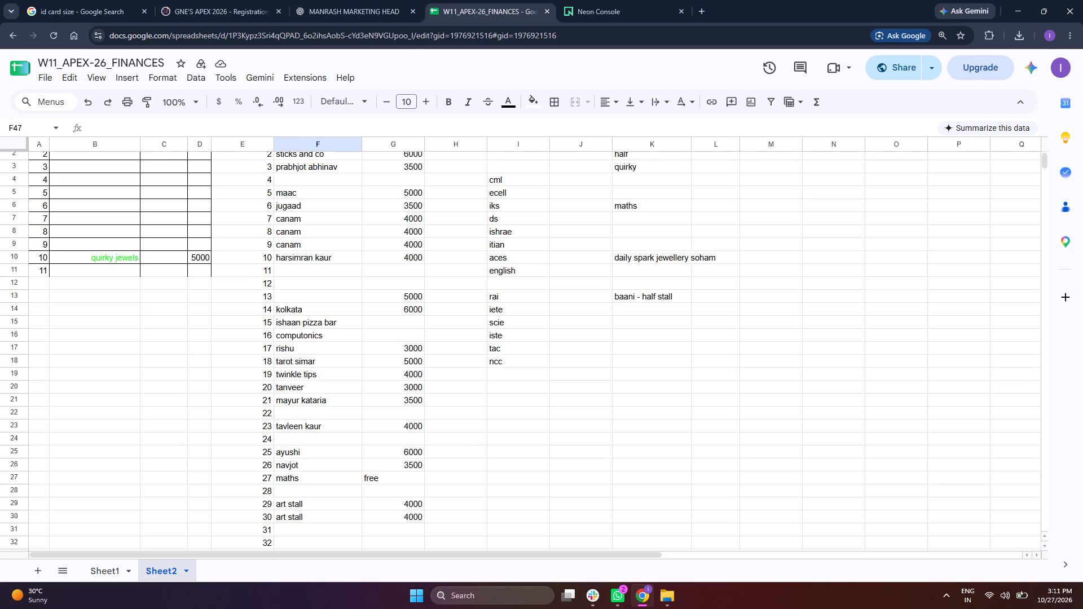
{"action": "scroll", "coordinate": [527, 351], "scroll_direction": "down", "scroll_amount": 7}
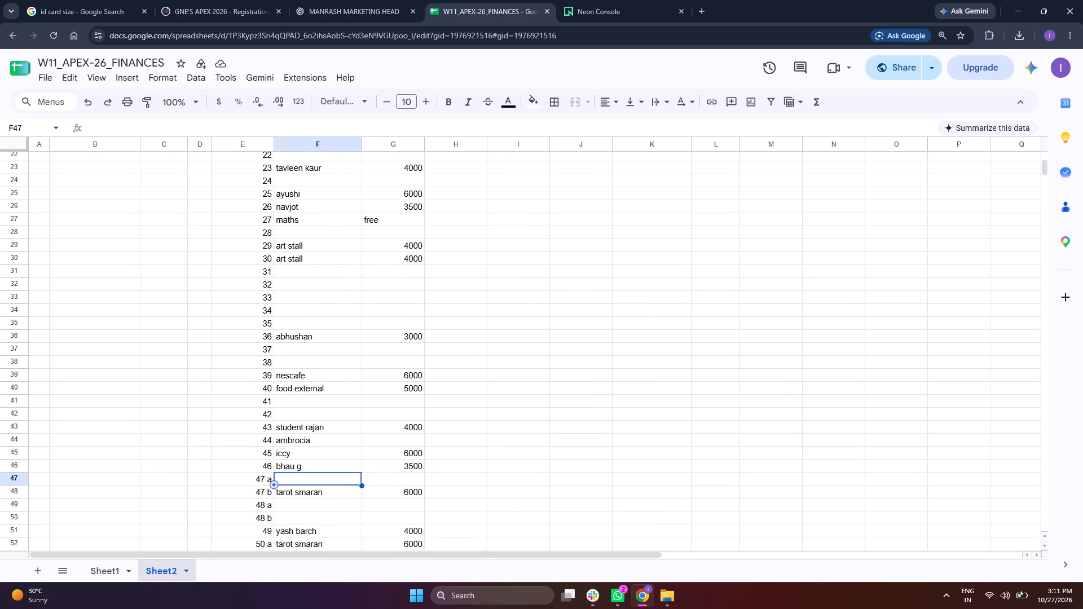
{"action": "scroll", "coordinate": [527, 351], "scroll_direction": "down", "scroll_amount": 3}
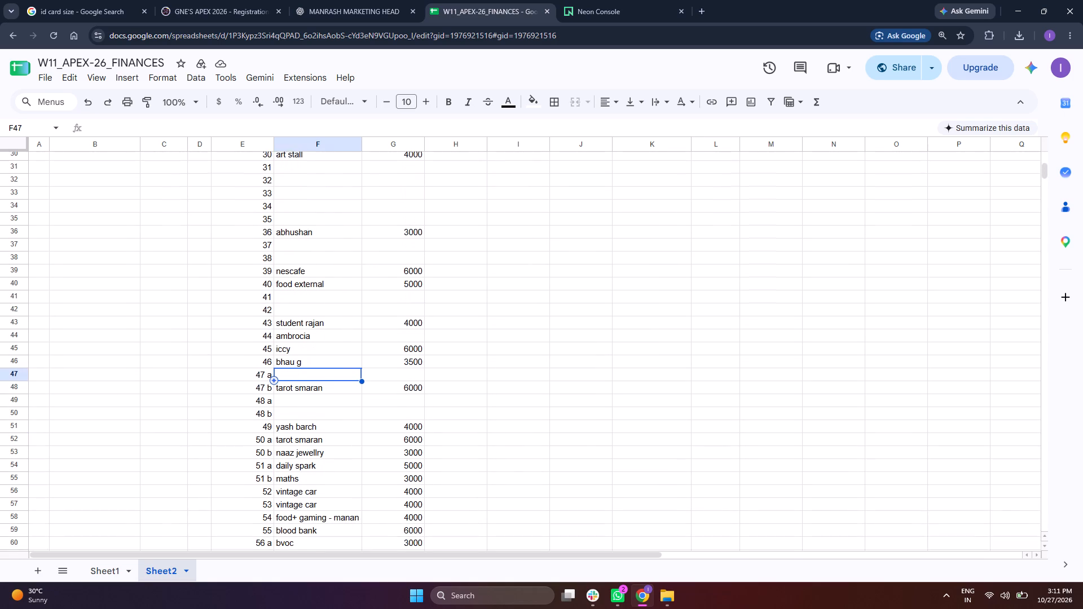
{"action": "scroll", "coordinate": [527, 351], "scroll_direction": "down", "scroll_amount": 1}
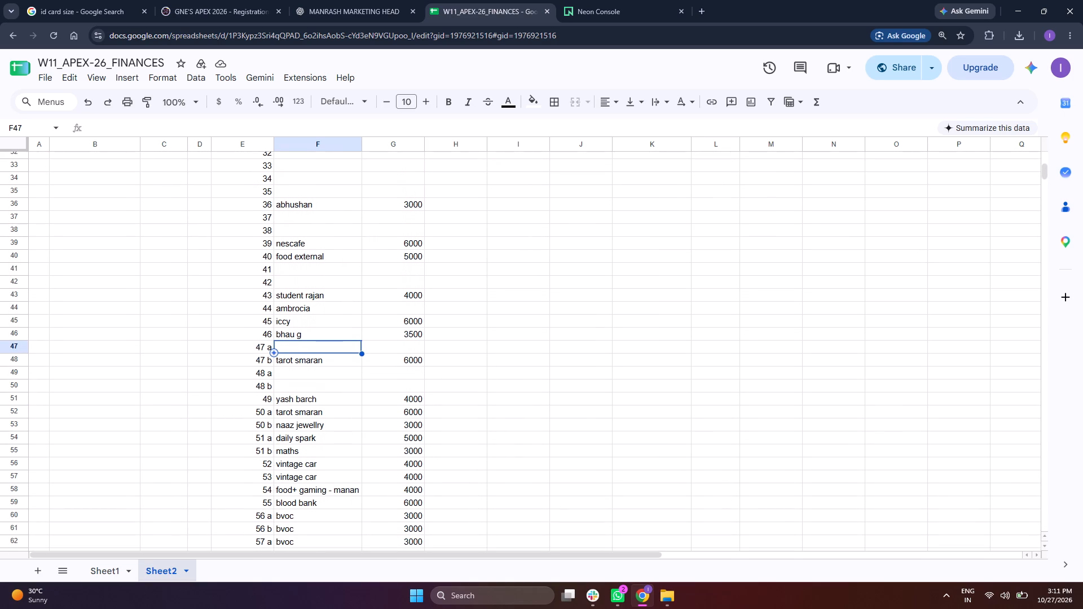
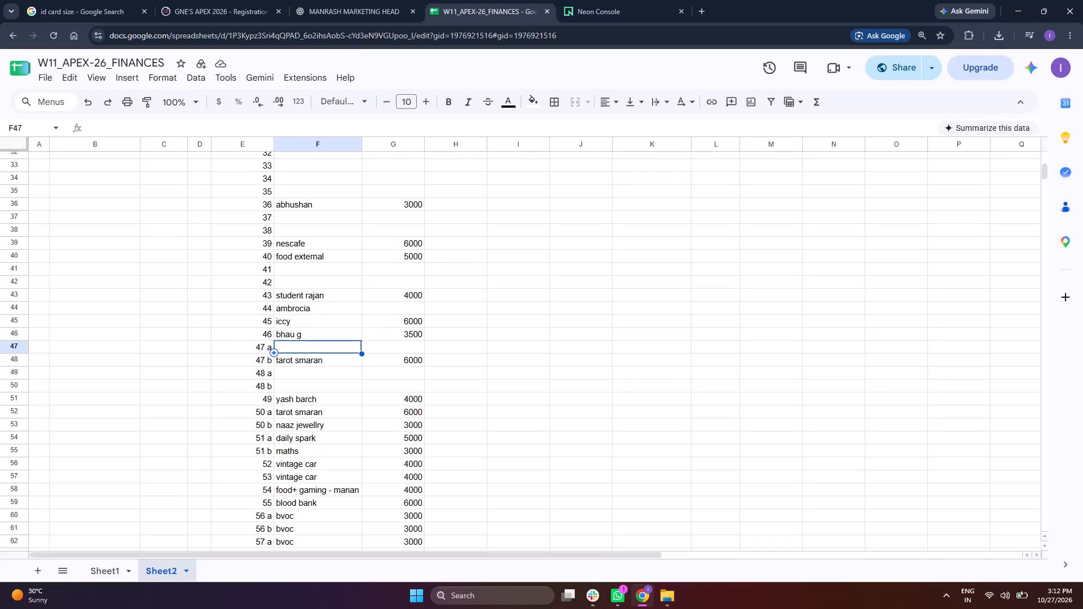
Clear the "maths" side note in K6.
{"action": "left_click", "coordinate": [603, 276]}
{"action": "scroll", "coordinate": [603, 276], "scroll_direction": "up", "scroll_amount": 6}
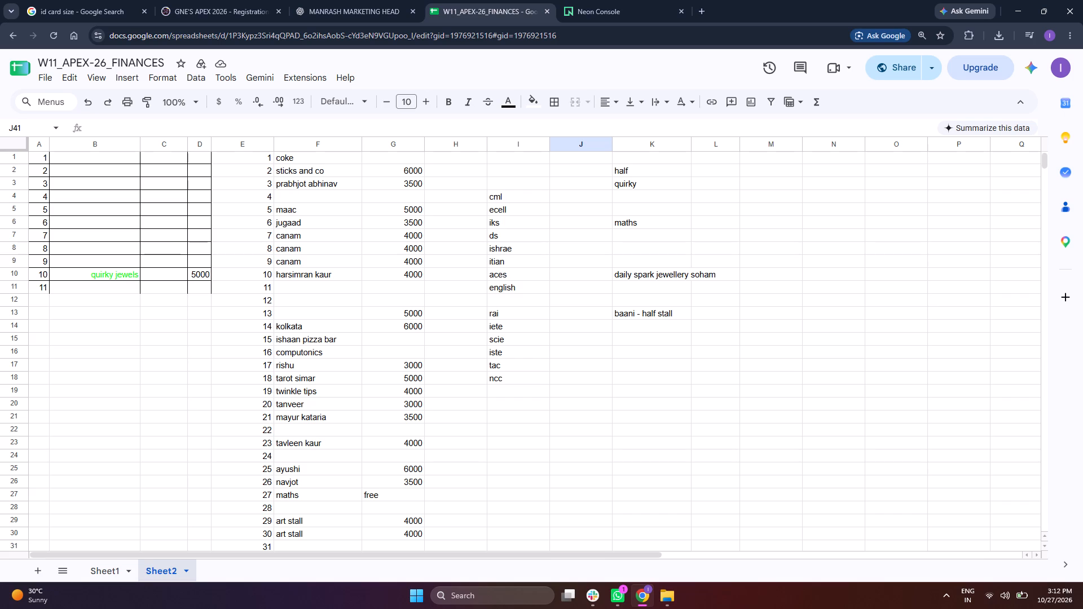
{"action": "scroll", "coordinate": [328, 426], "scroll_direction": "down", "scroll_amount": 2}
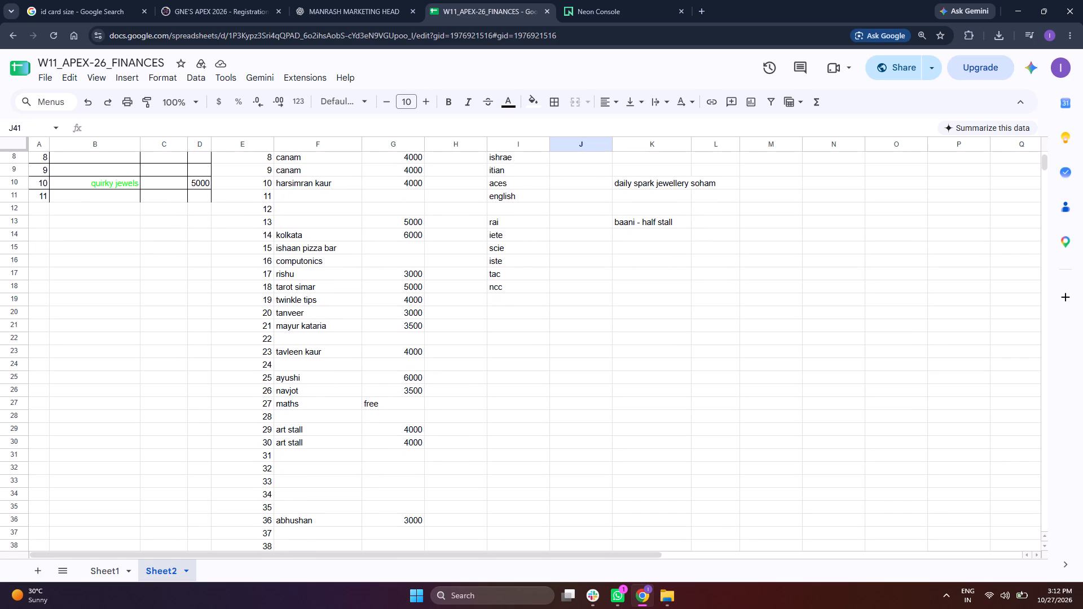
{"action": "scroll", "coordinate": [328, 426], "scroll_direction": "down", "scroll_amount": 7}
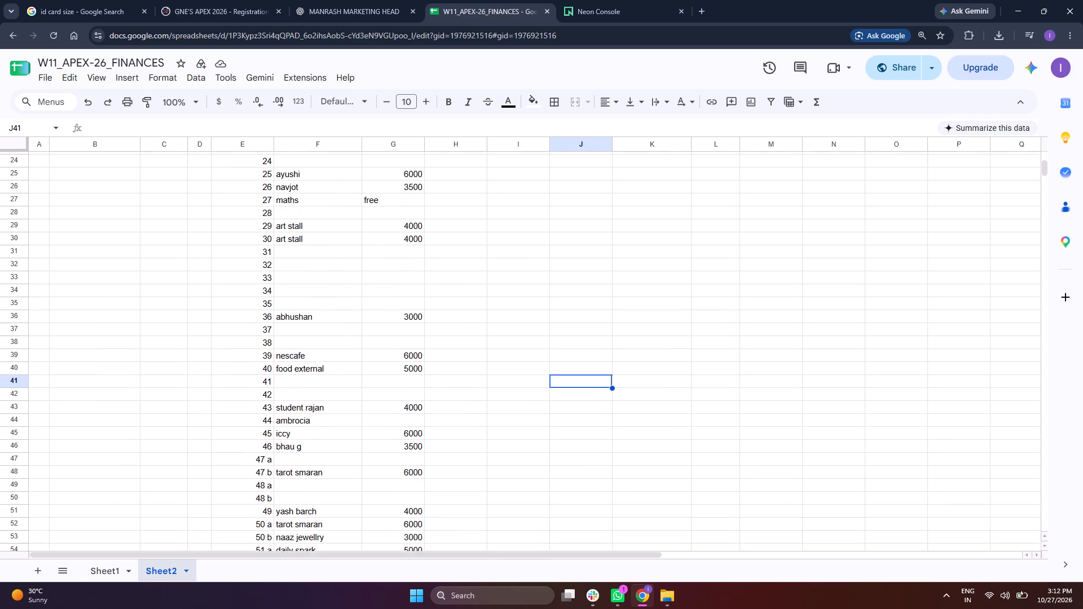
{"action": "scroll", "coordinate": [328, 426], "scroll_direction": "down", "scroll_amount": 2}
{"action": "scroll", "coordinate": [328, 426], "scroll_direction": "up", "scroll_amount": 2}
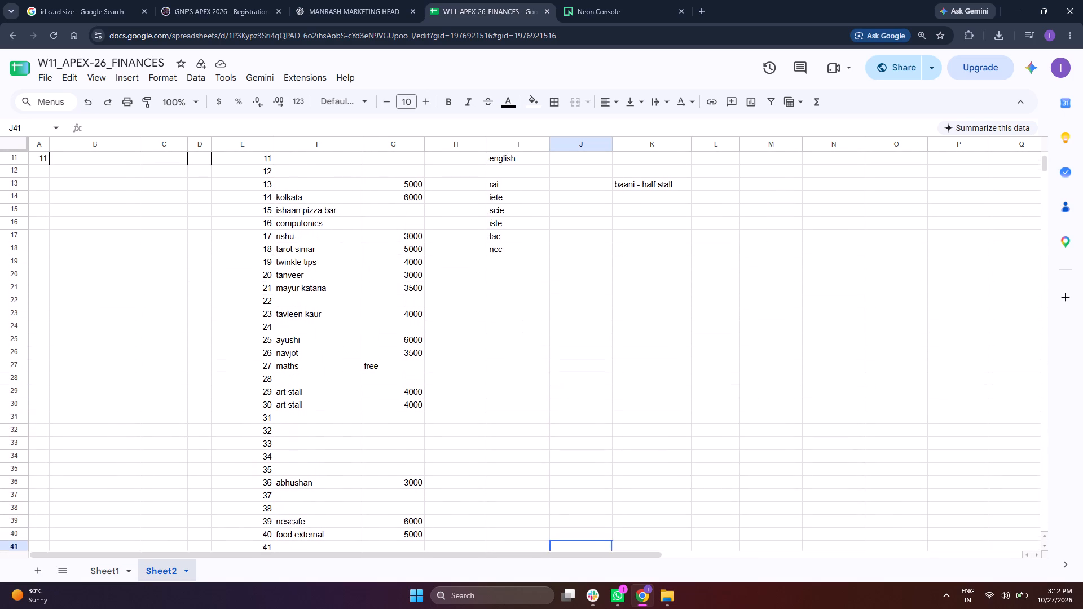
{"action": "scroll", "coordinate": [562, 322], "scroll_direction": "up", "scroll_amount": 8}
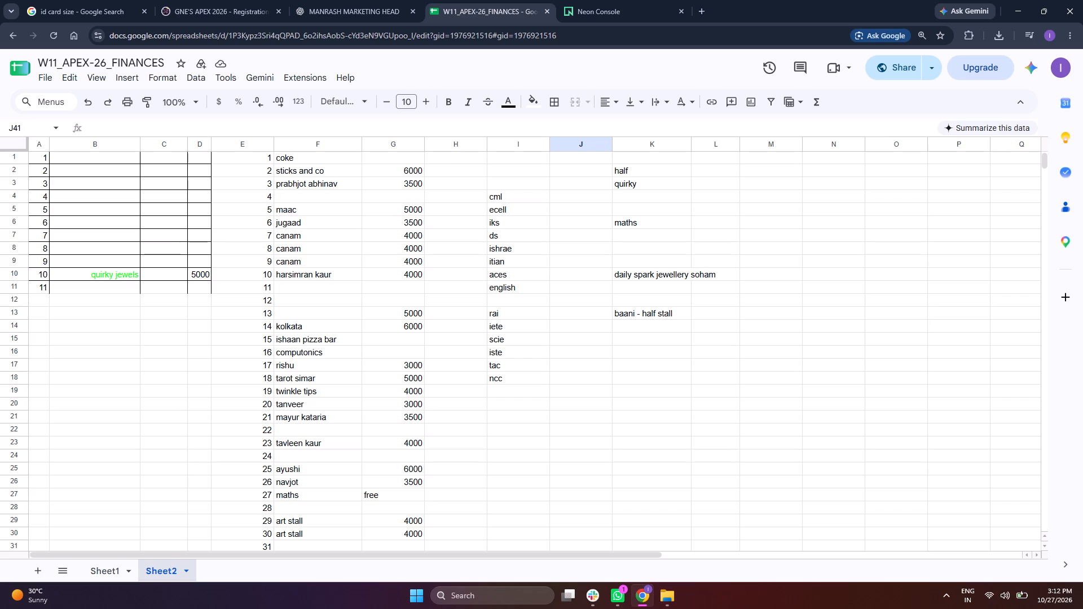
{"action": "left_click", "coordinate": [641, 220]}
{"action": "key", "text": "BackSpace"}
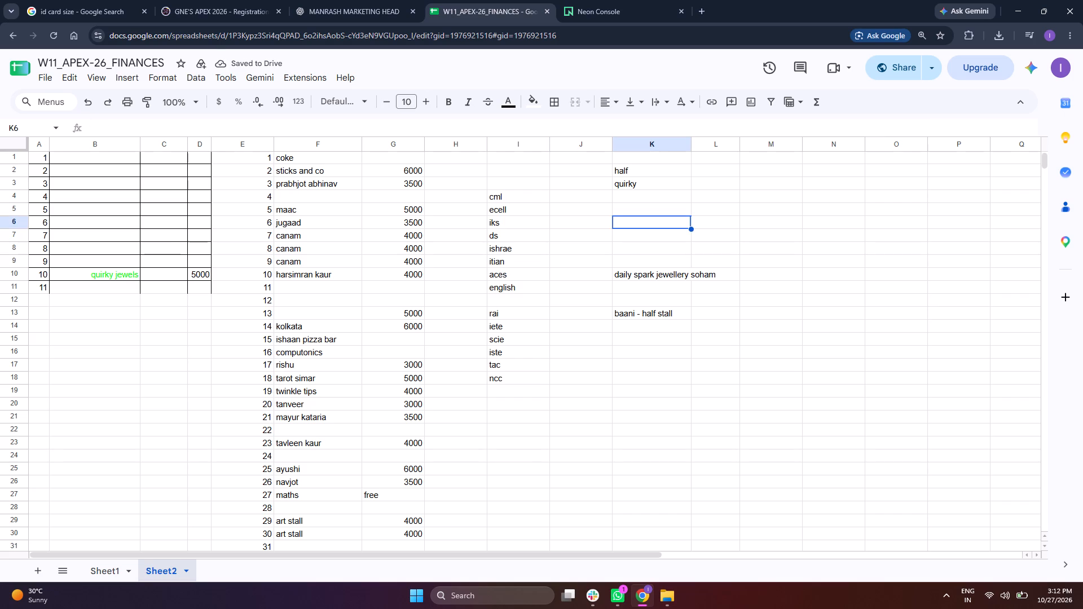
Compare the remaining side notes in columns I and K with the stall list to look for unassigned stalls.
{"action": "left_click", "coordinate": [631, 182]}
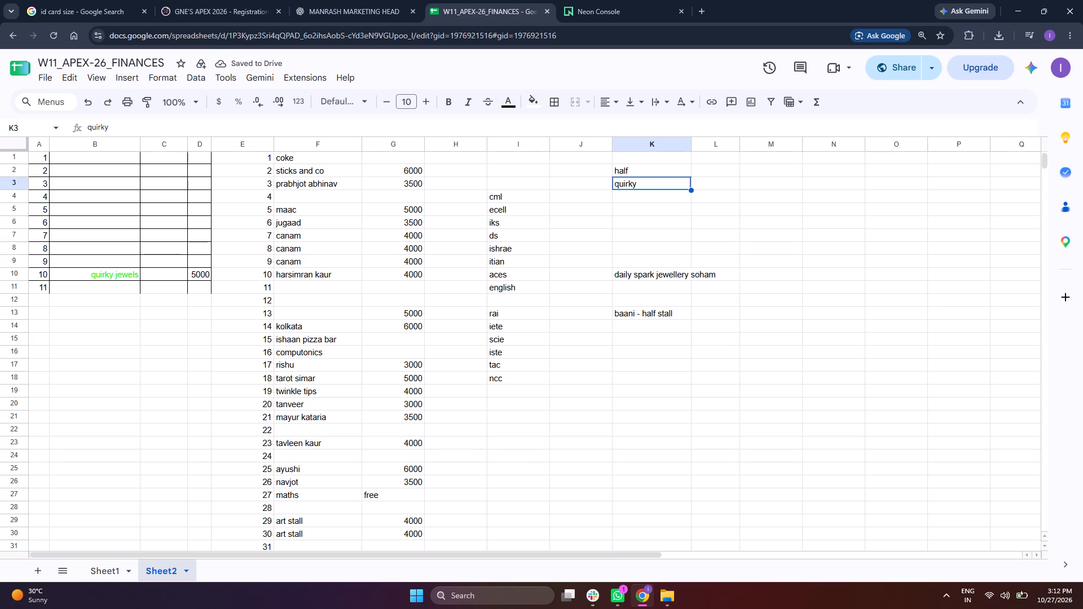
{"action": "left_click", "coordinate": [651, 280]}
{"action": "left_click", "coordinate": [613, 314]}
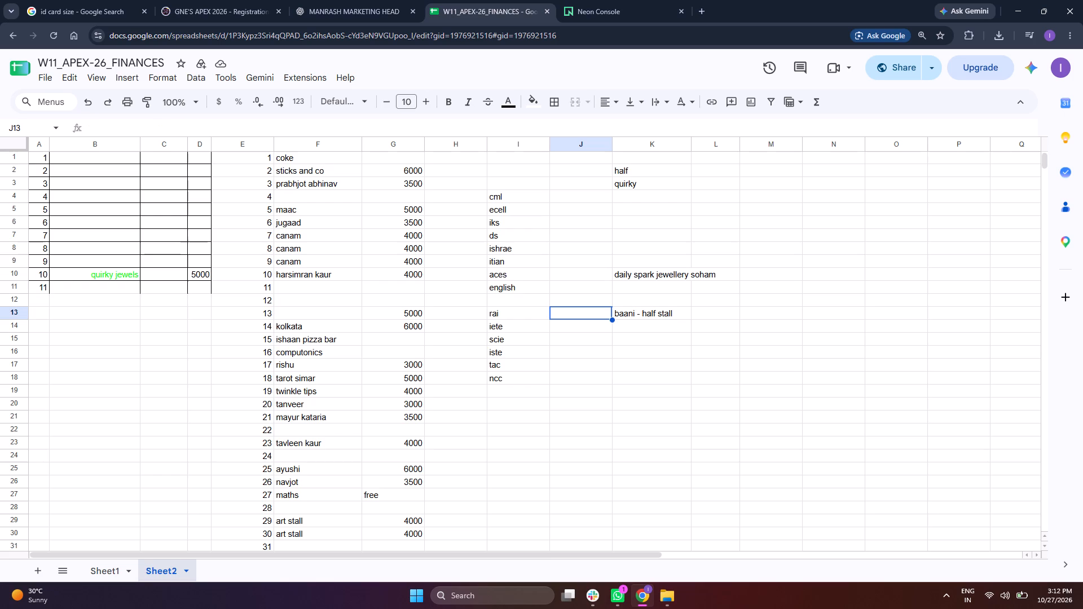
{"action": "scroll", "coordinate": [468, 338], "scroll_direction": "down", "scroll_amount": 8}
{"action": "scroll", "coordinate": [468, 338], "scroll_direction": "up", "scroll_amount": 5}
{"action": "scroll", "coordinate": [468, 338], "scroll_direction": "down", "scroll_amount": 3}
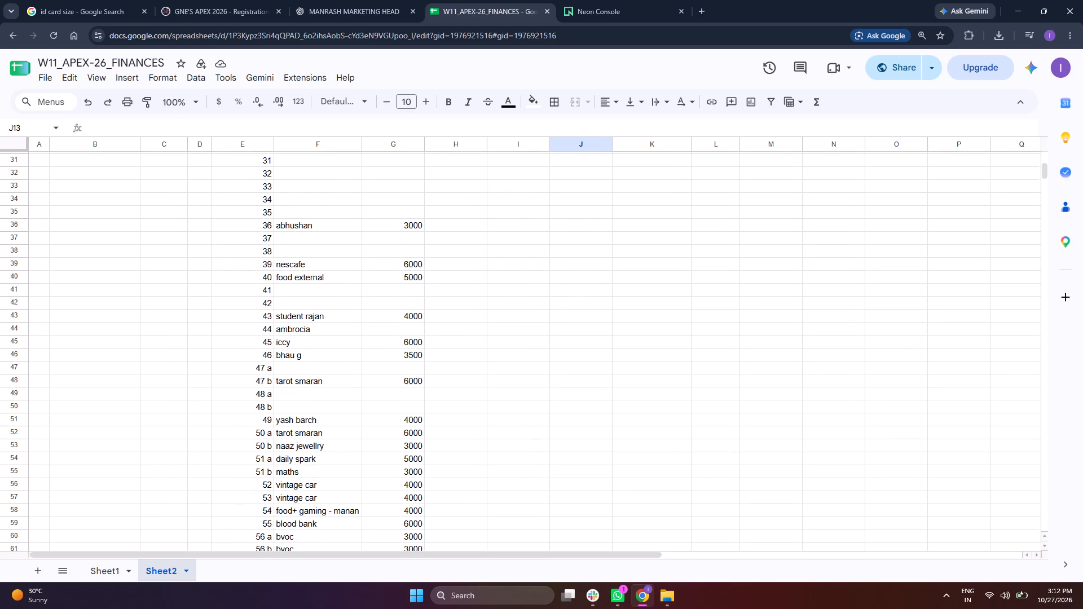
{"action": "scroll", "coordinate": [468, 338], "scroll_direction": "down", "scroll_amount": 2}
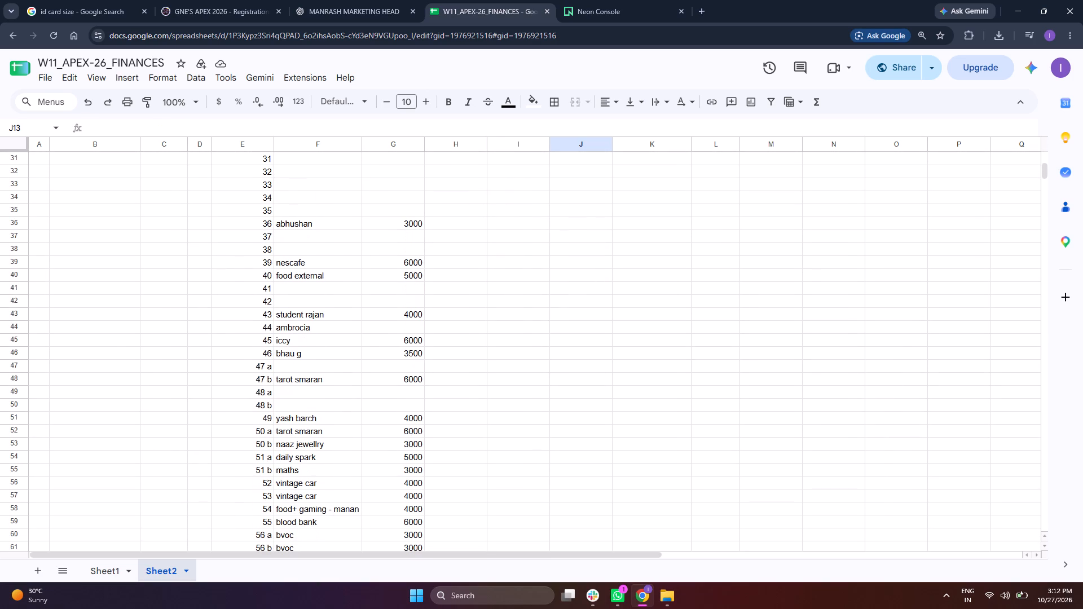
{"action": "scroll", "coordinate": [468, 338], "scroll_direction": "down", "scroll_amount": 2}
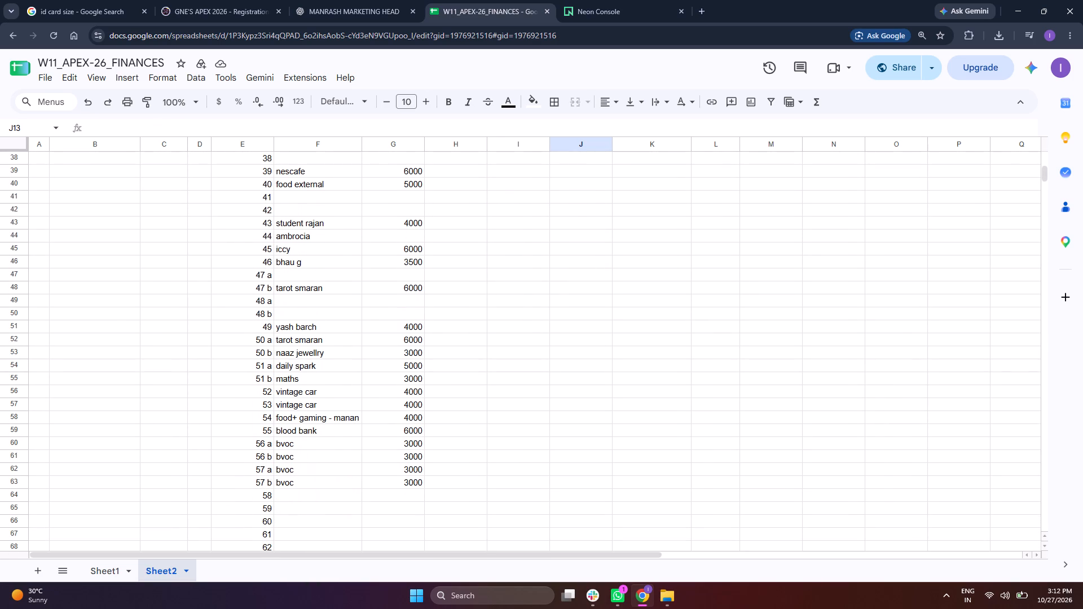
{"action": "scroll", "coordinate": [468, 338], "scroll_direction": "up", "scroll_amount": 3}
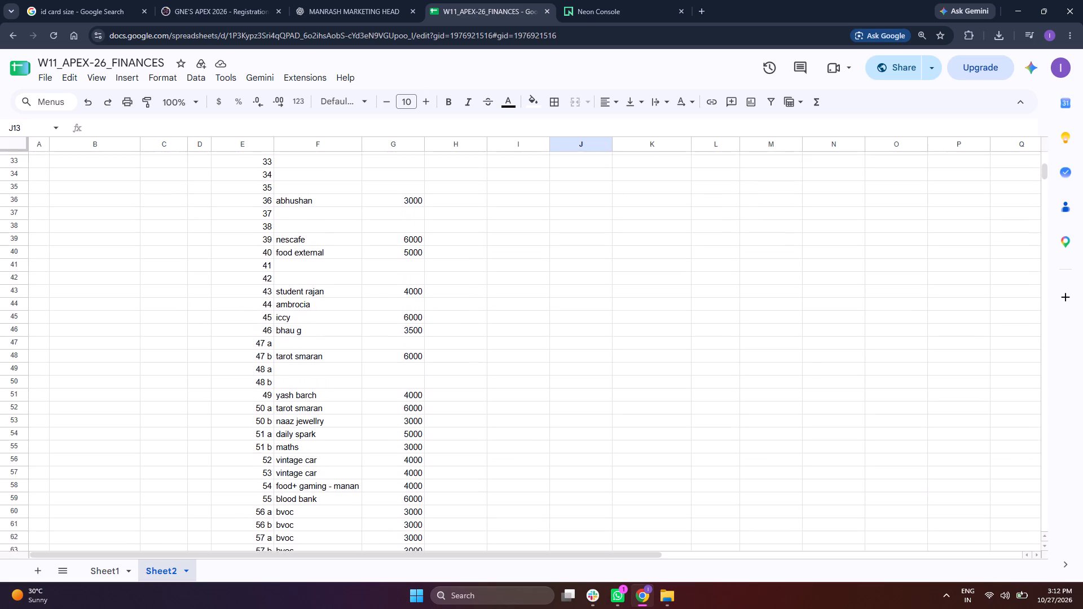
{"action": "scroll", "coordinate": [468, 338], "scroll_direction": "up", "scroll_amount": 3}
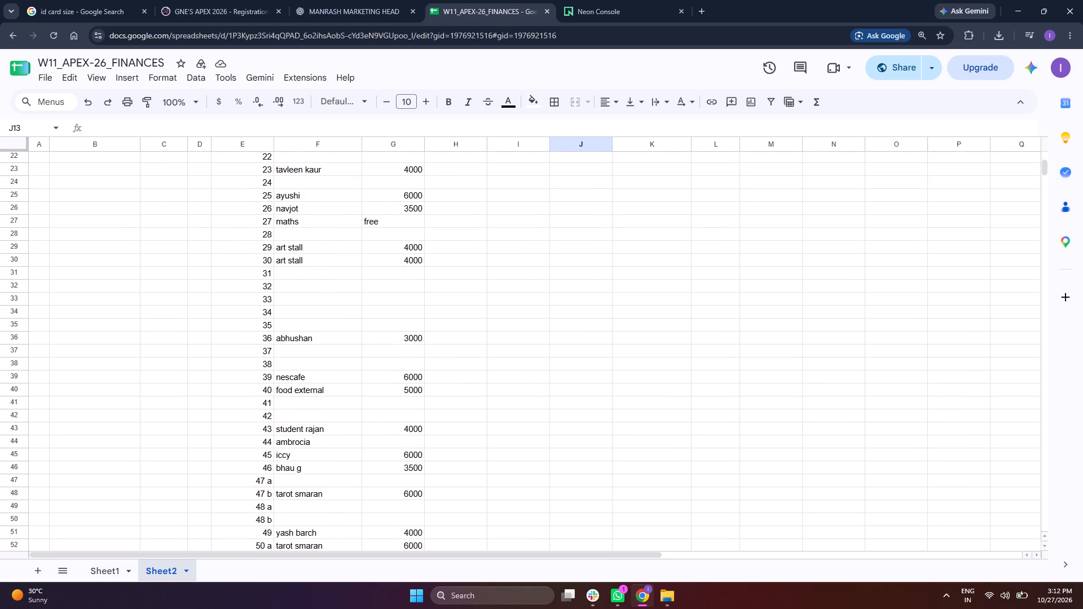
{"action": "left_click", "coordinate": [292, 479]}
{"action": "scroll", "coordinate": [292, 479], "scroll_direction": "up", "scroll_amount": 7}
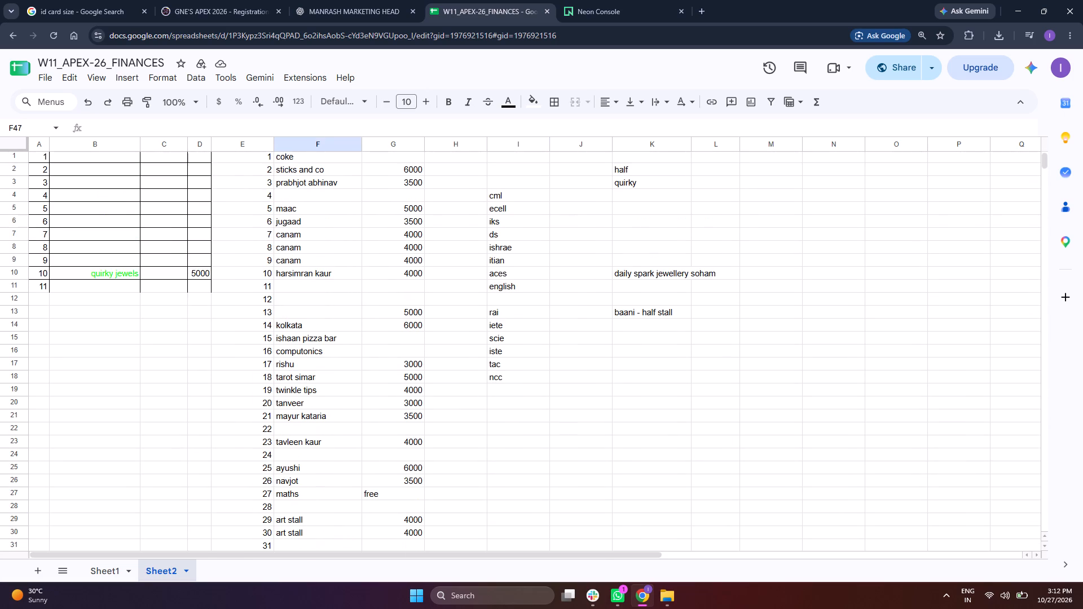
{"action": "scroll", "coordinate": [292, 479], "scroll_direction": "up", "scroll_amount": 1}
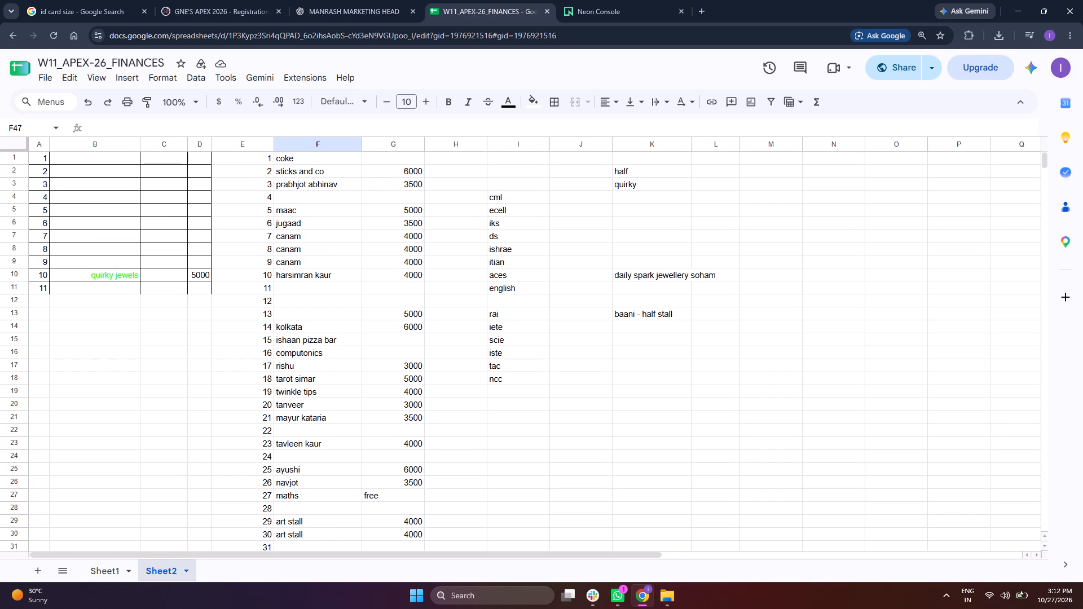
{"action": "scroll", "coordinate": [297, 258], "scroll_direction": "down", "scroll_amount": 4}
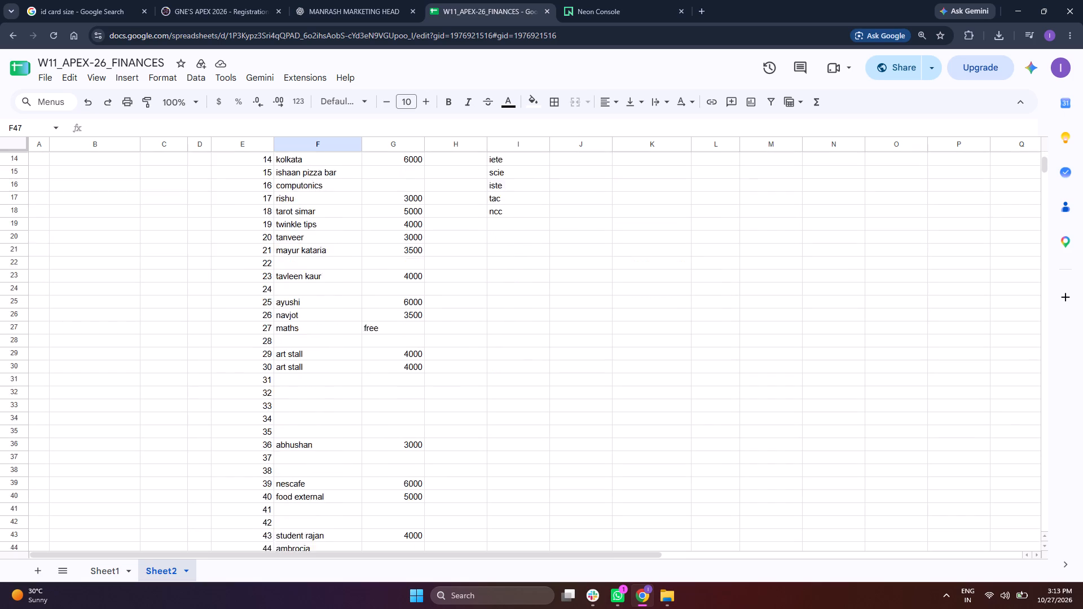
{"action": "scroll", "coordinate": [297, 258], "scroll_direction": "down", "scroll_amount": 4}
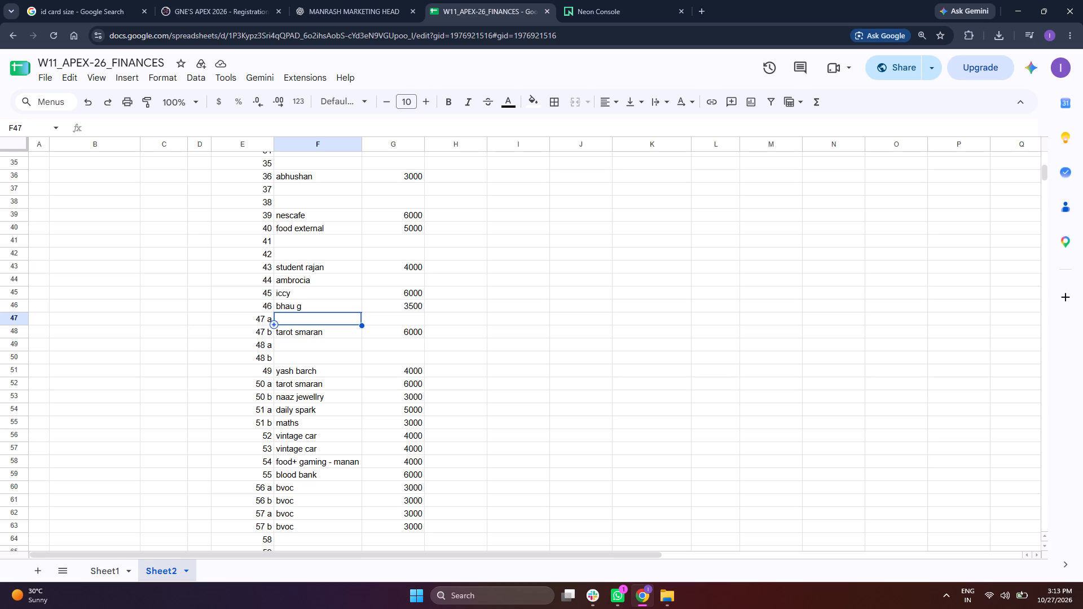
{"action": "scroll", "coordinate": [342, 302], "scroll_direction": "up", "scroll_amount": 8}
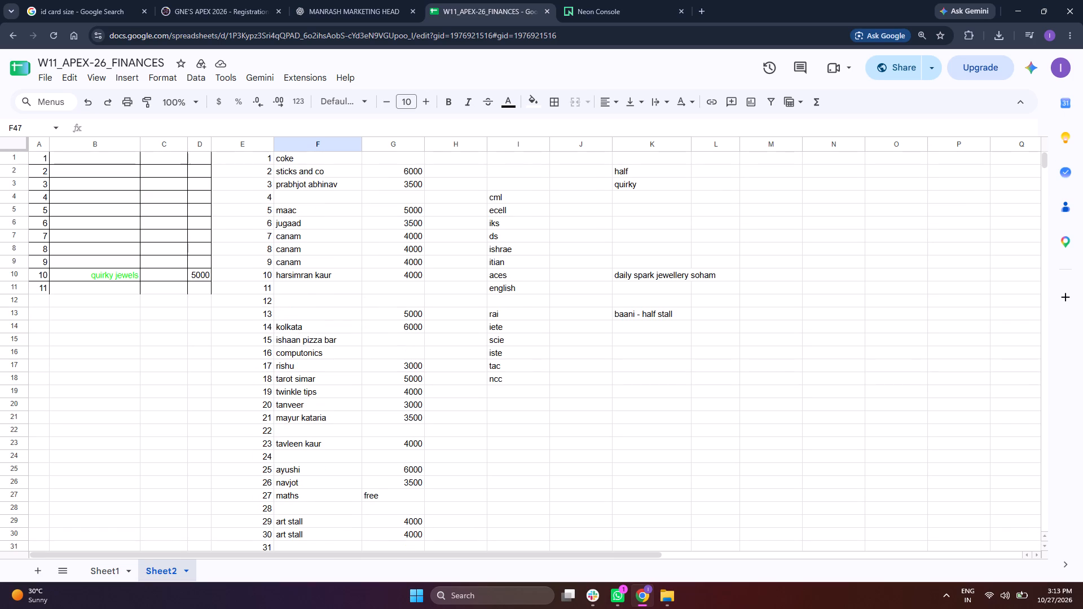
Assign "english" to stall 35 in F35 and clear its side note in I11.
{"action": "scroll", "coordinate": [342, 302], "scroll_direction": "down", "scroll_amount": 5}
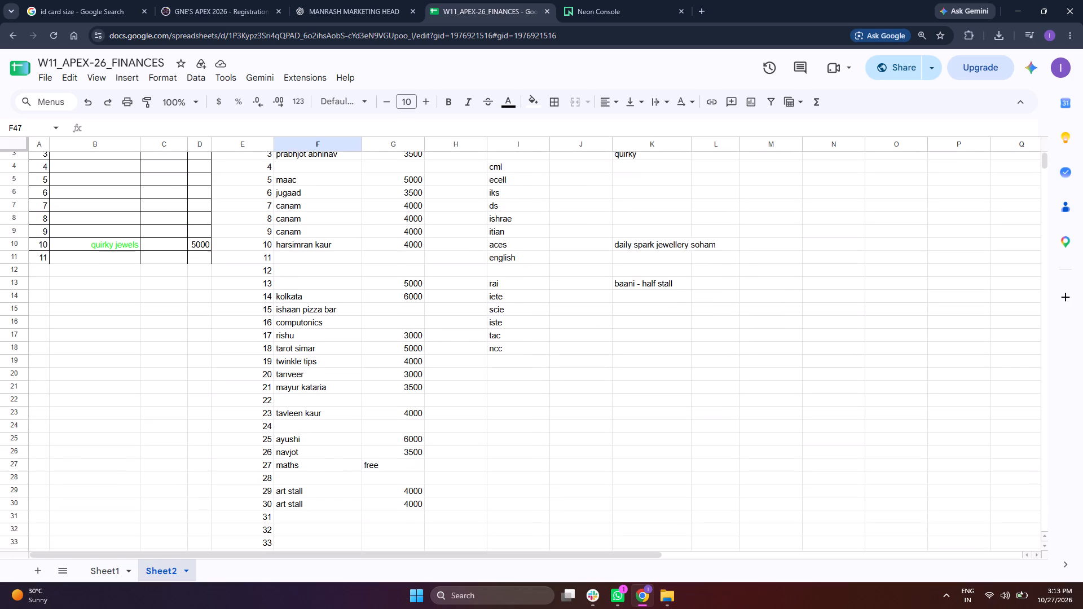
{"action": "scroll", "coordinate": [342, 302], "scroll_direction": "down", "scroll_amount": 2}
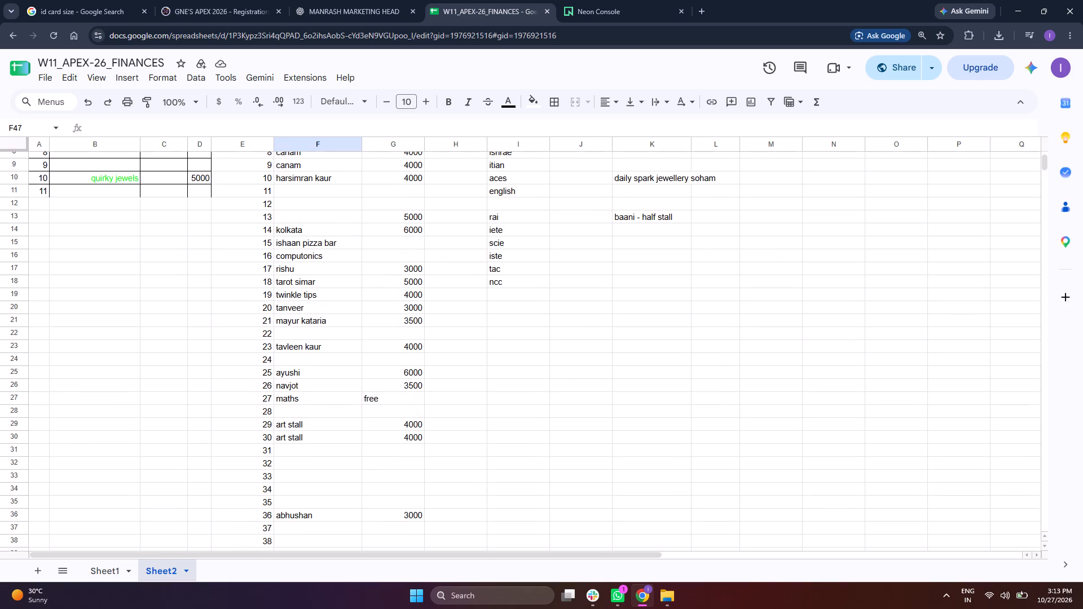
{"action": "scroll", "coordinate": [342, 302], "scroll_direction": "down", "scroll_amount": 3}
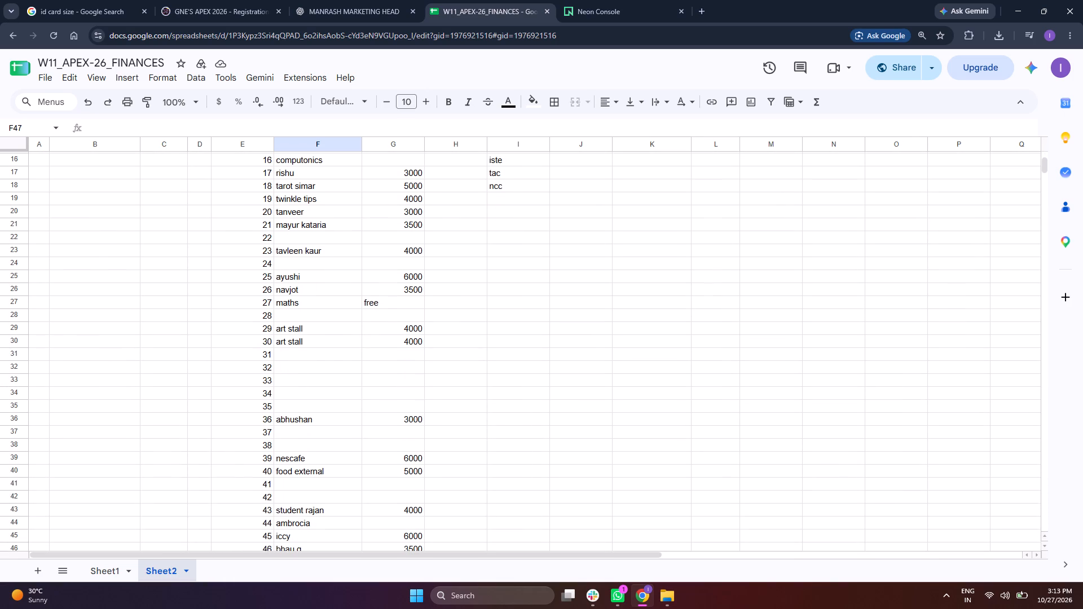
{"action": "left_click", "coordinate": [309, 406]}
{"action": "scroll", "coordinate": [309, 406], "scroll_direction": "up", "scroll_amount": 1}
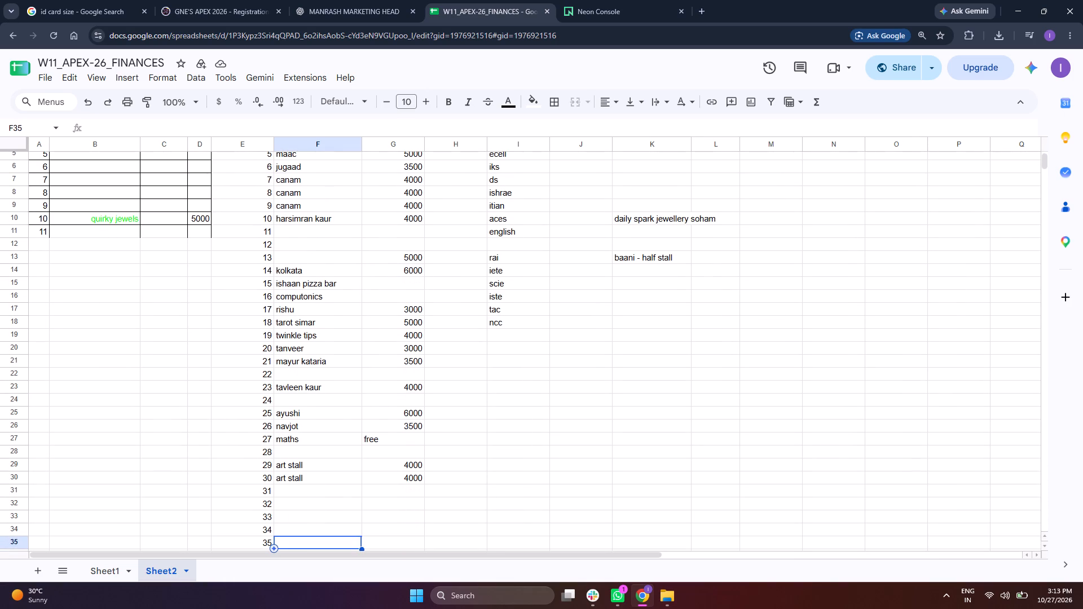
{"action": "type", "text": "english"}
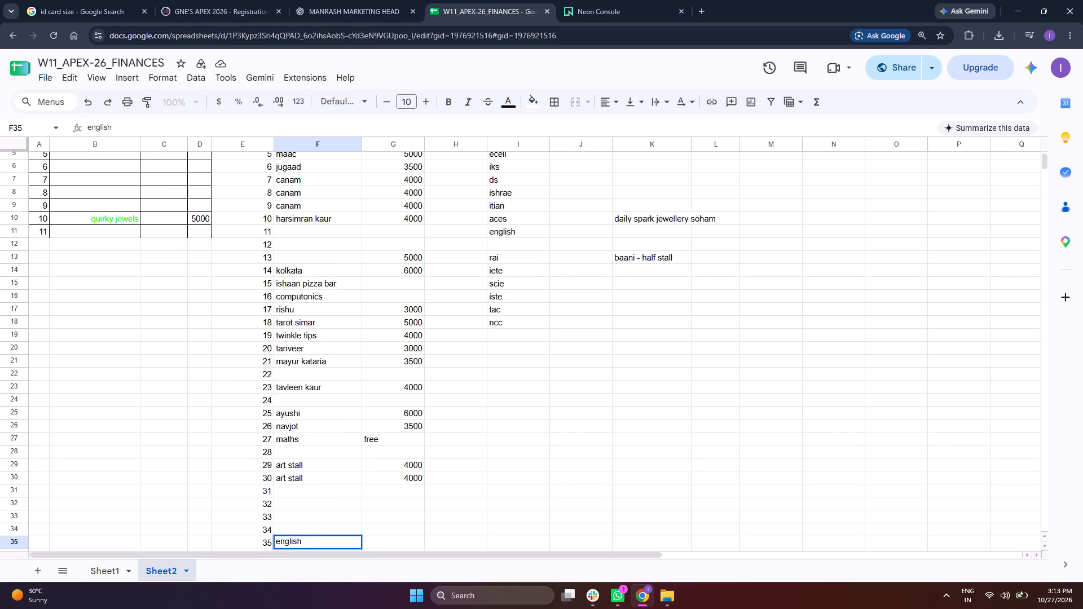
{"action": "left_click", "coordinate": [531, 233]}
{"action": "key", "text": "BackSpace"}
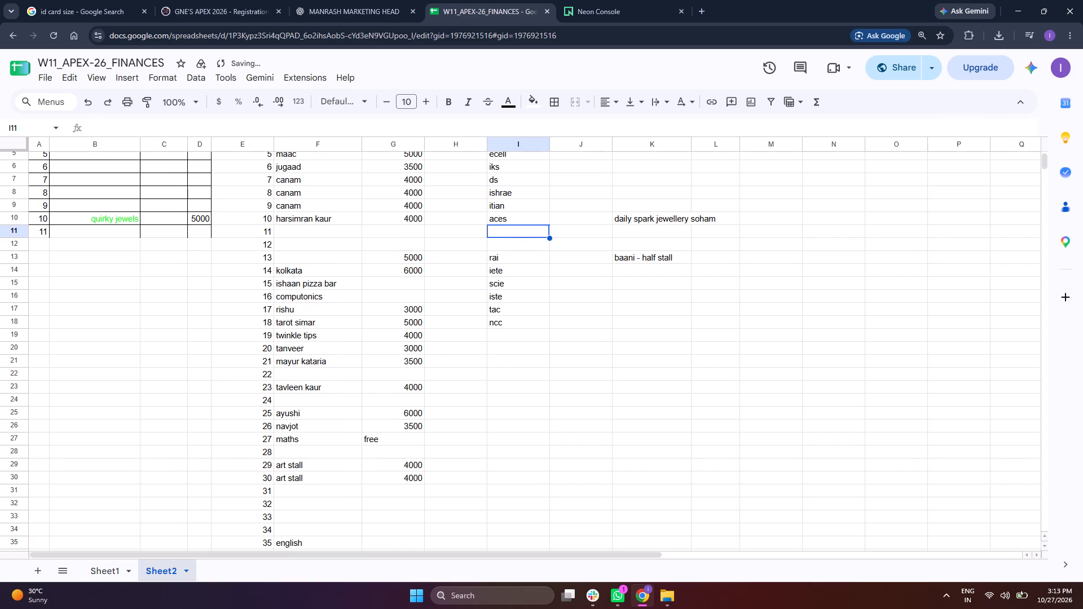
Assign "aces" to stall 28 in F28 and clear its side note in I10.
{"action": "left_click", "coordinate": [320, 454]}
{"action": "type", "text": "aces"}
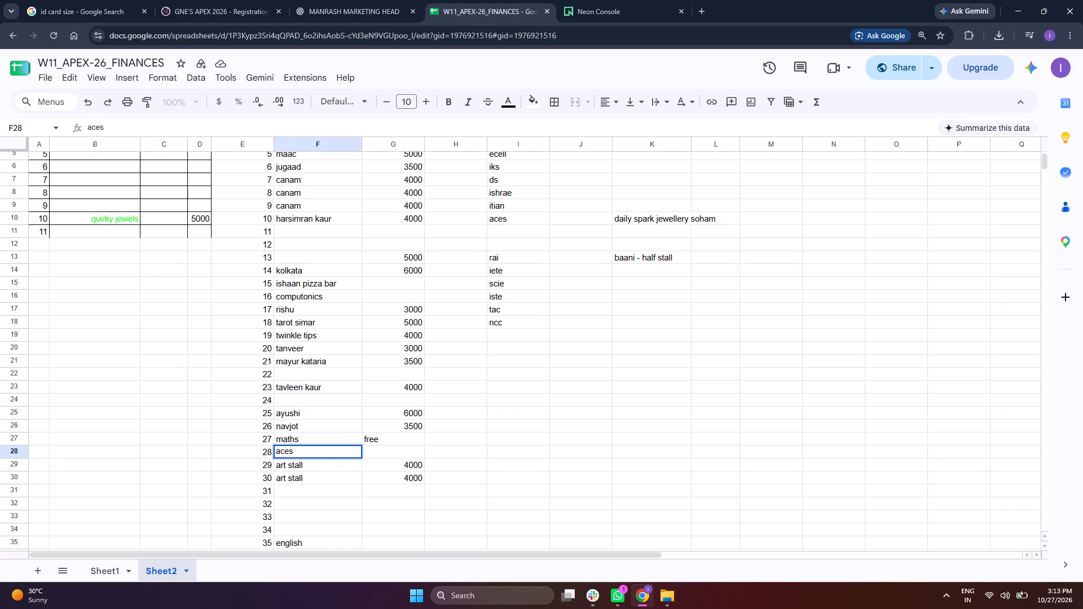
{"action": "left_click", "coordinate": [516, 225]}
{"action": "key", "text": "BackSpace"}
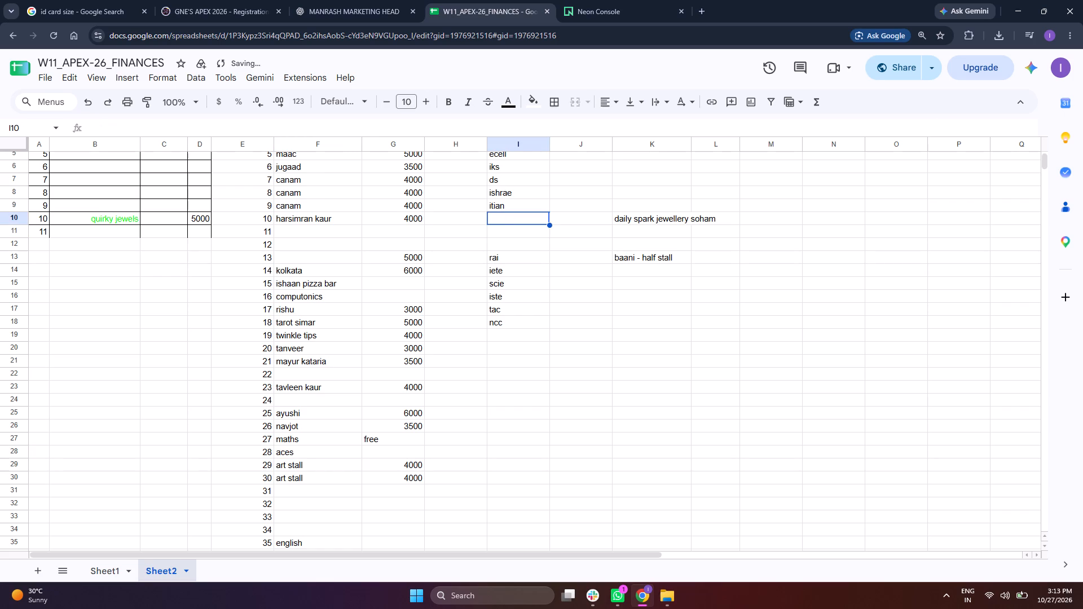
Assign "itian" to stall 24 in F24 and clear its side note in I9.
{"action": "left_click", "coordinate": [302, 399]}
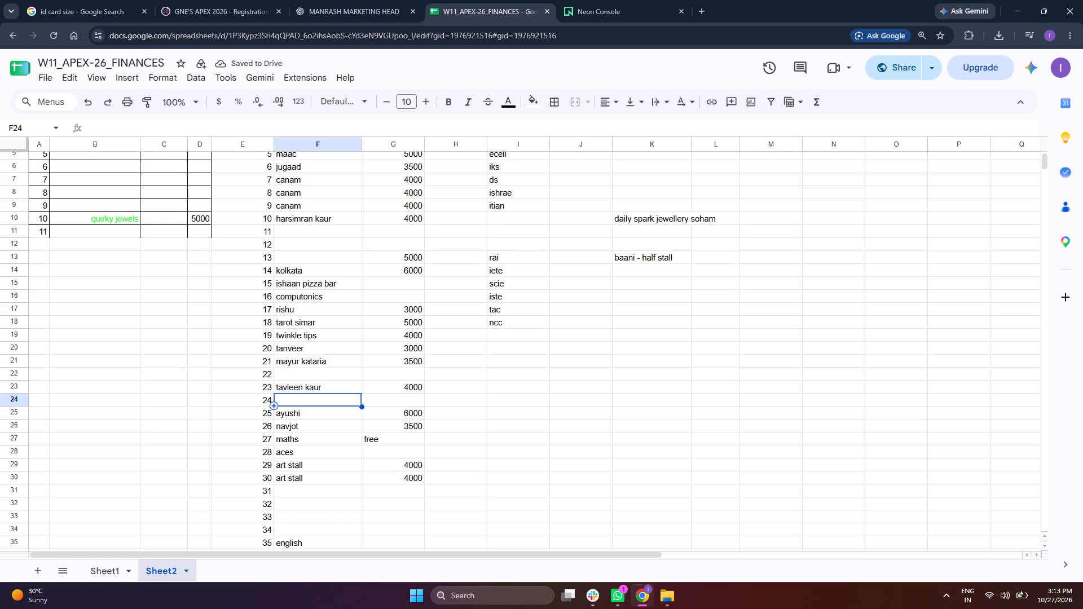
{"action": "type", "text": "it"}
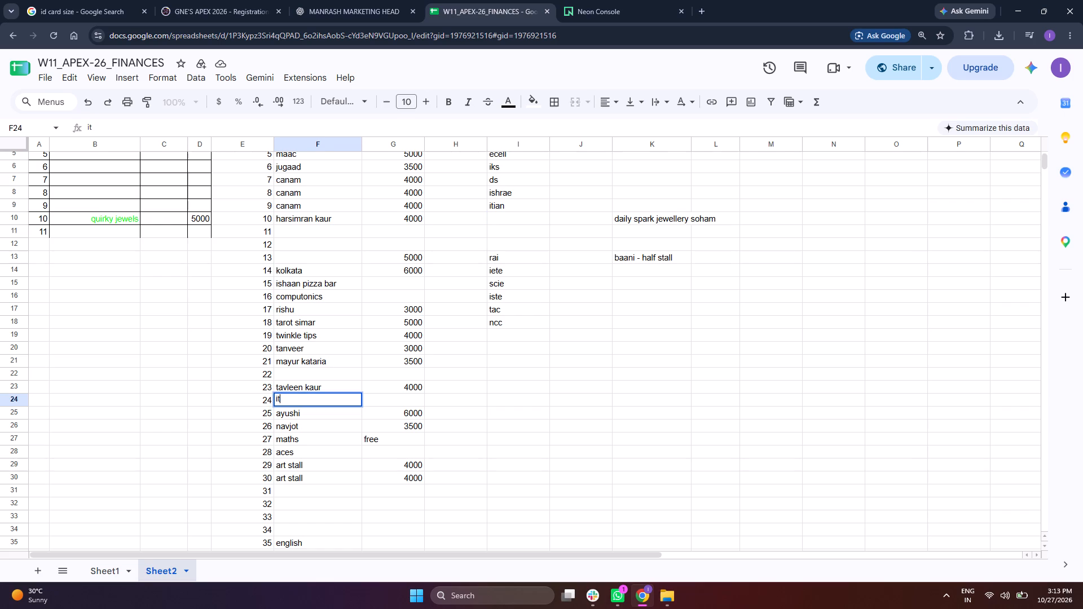
{"action": "type", "text": "ian"}
{"action": "left_click", "coordinate": [511, 202]}
{"action": "key", "text": "BackSpace"}
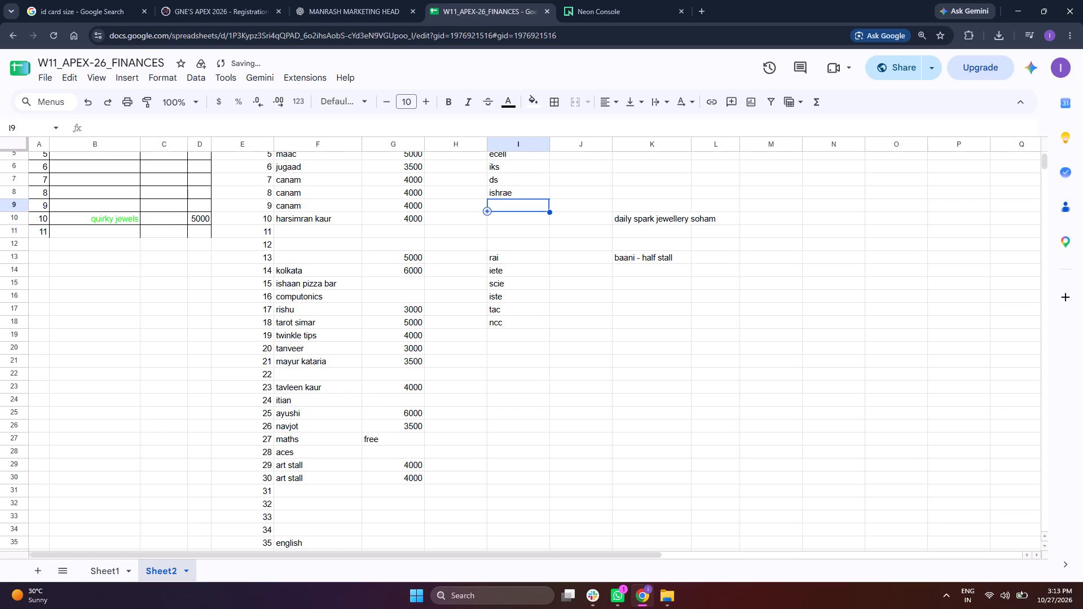
Assign "data science" to stall 22 in F22 and clear the "ds" side note in I7.
{"action": "left_click", "coordinate": [316, 371]}
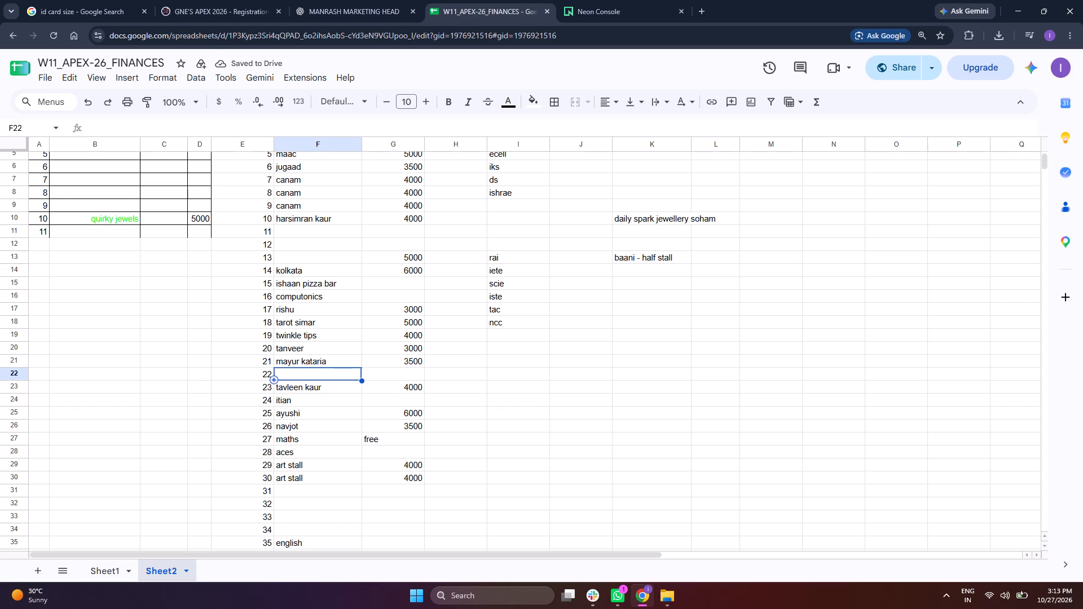
{"action": "type", "text": "data science"}
{"action": "left_click", "coordinate": [533, 421]}
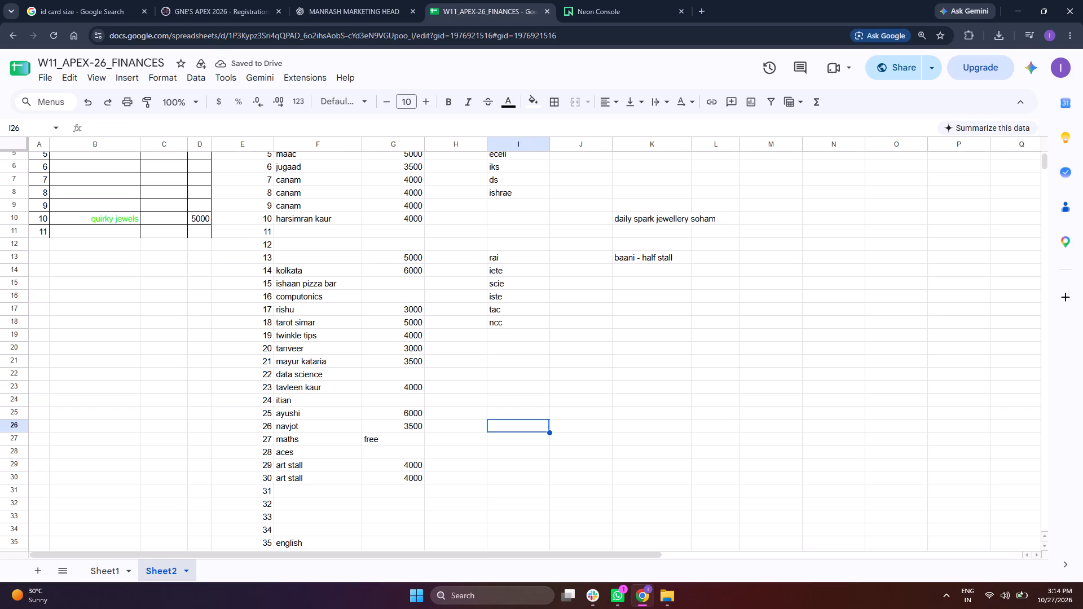
{"action": "left_click", "coordinate": [298, 251]}
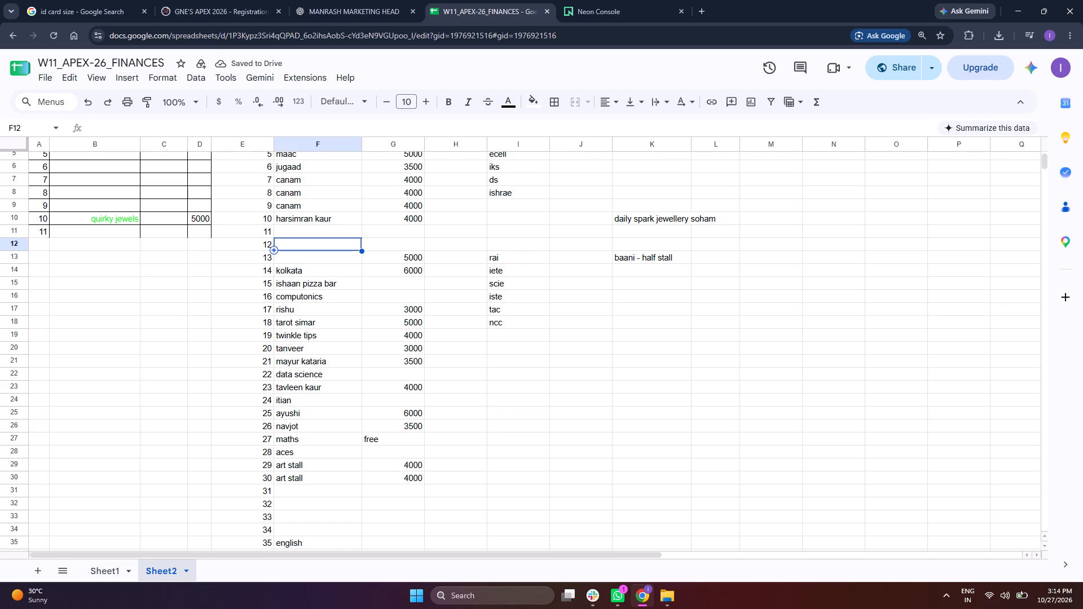
{"action": "left_click", "coordinate": [318, 228]}
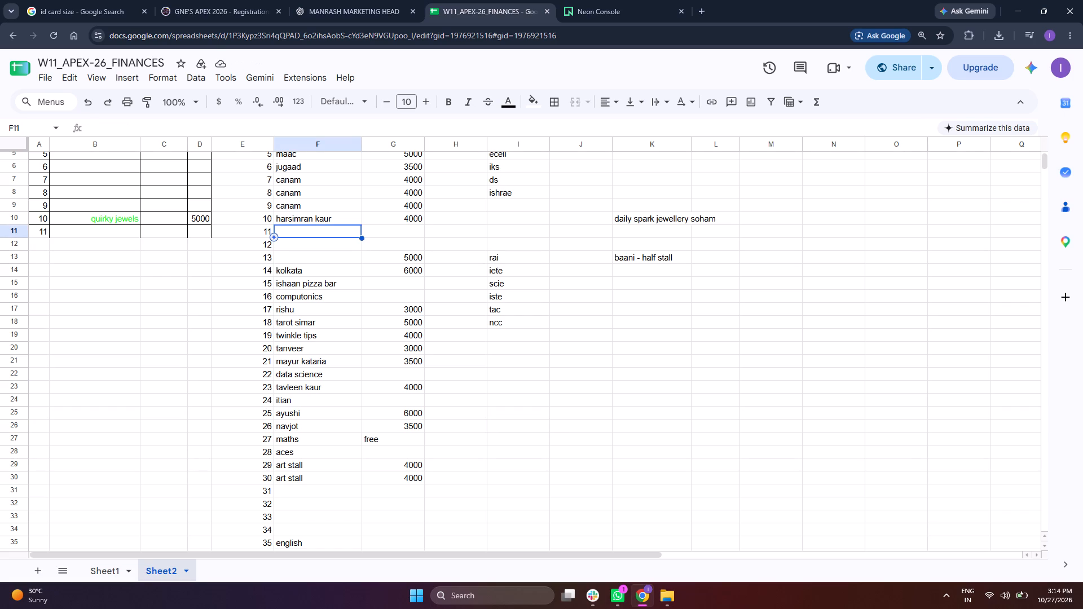
{"action": "left_click", "coordinate": [527, 183]}
{"action": "key", "text": "BackSpace"}
Assign "ishrae" to stall 11 in F11 and clear its side note in I8.
{"action": "left_click", "coordinate": [277, 231]}
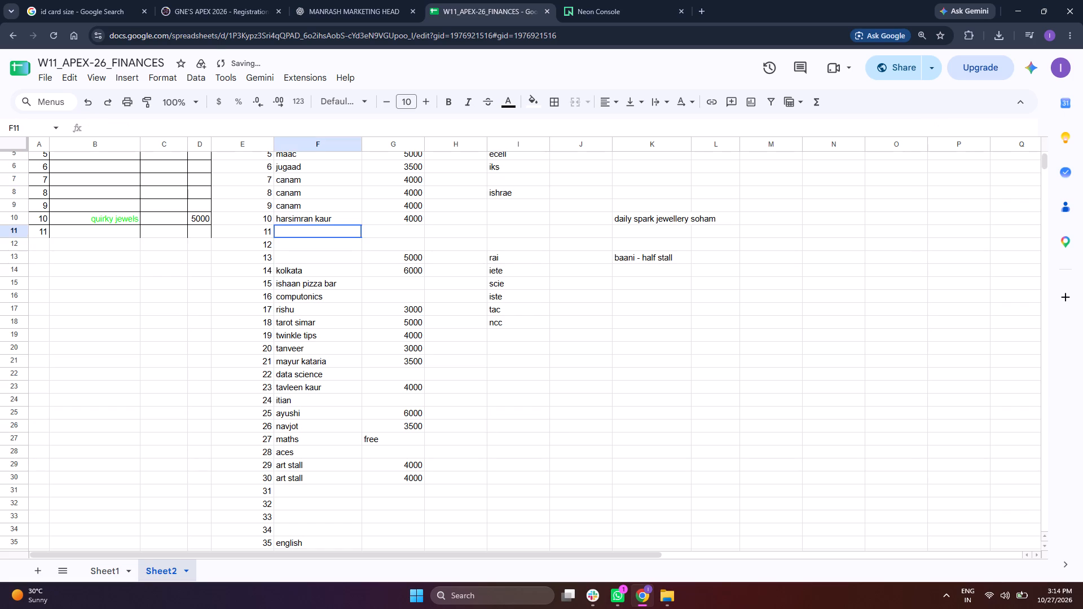
{"action": "type", "text": "is"}
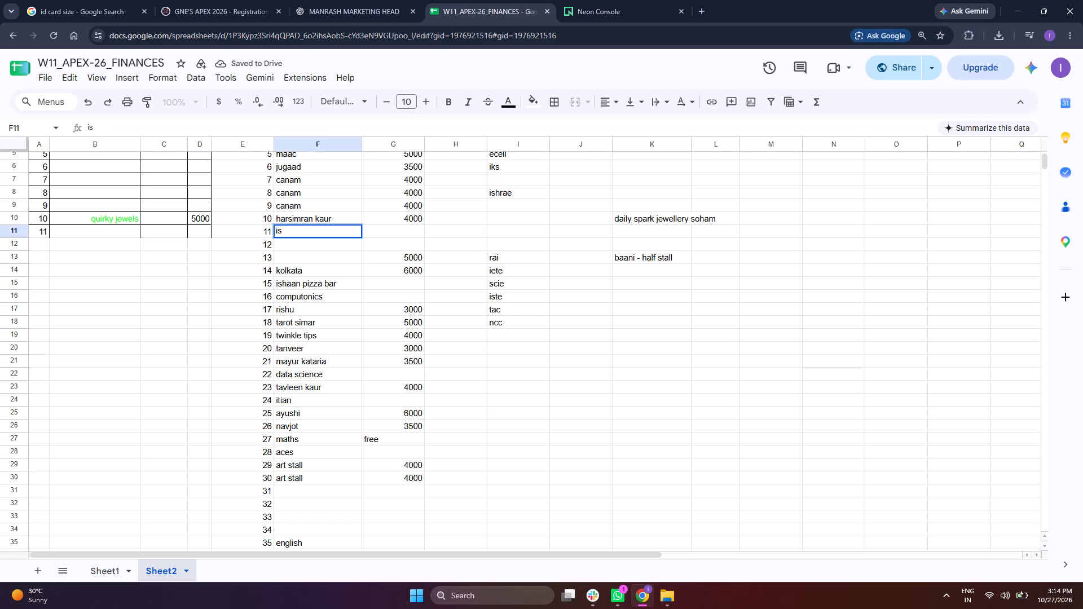
{"action": "type", "text": "hrae"}
{"action": "left_click", "coordinate": [507, 192]}
{"action": "key", "text": "BackSpace"}
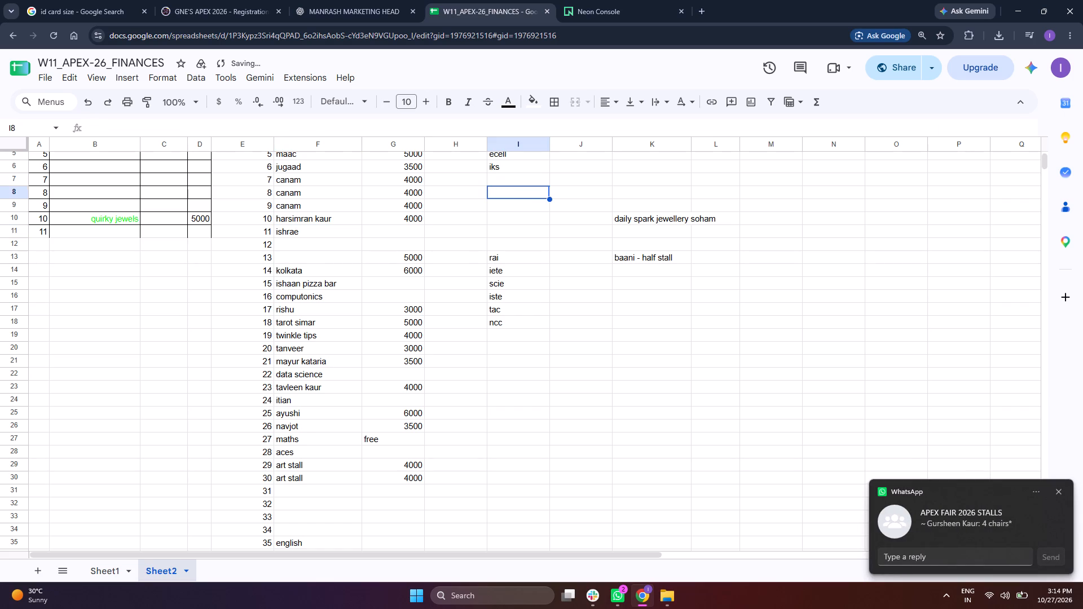
Assign "cml" to stall 34 in F34 and clear its side note in I4.
{"action": "scroll", "coordinate": [507, 192], "scroll_direction": "up", "scroll_amount": 1}
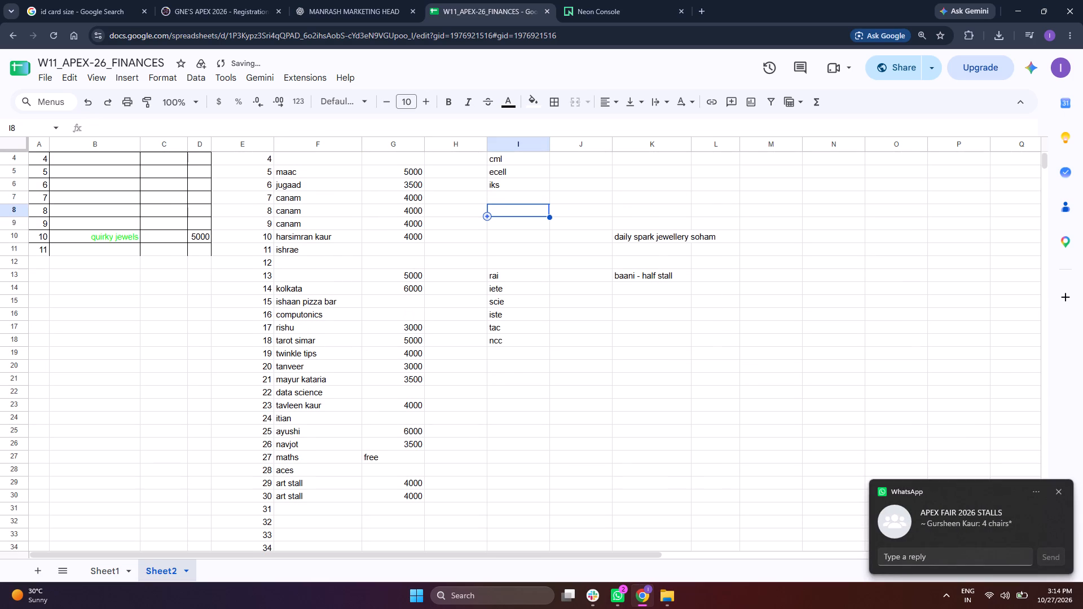
{"action": "scroll", "coordinate": [307, 458], "scroll_direction": "down", "scroll_amount": 1}
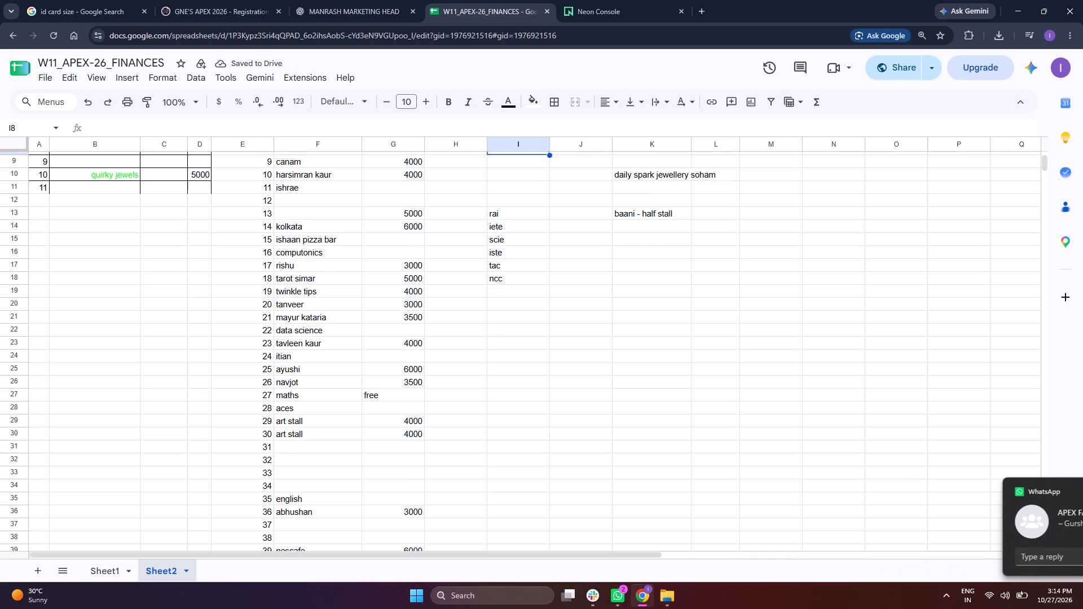
{"action": "left_click", "coordinate": [298, 488]}
{"action": "type", "text": "cml"}
{"action": "key", "text": "Return"}
{"action": "scroll", "coordinate": [298, 488], "scroll_direction": "up", "scroll_amount": 4}
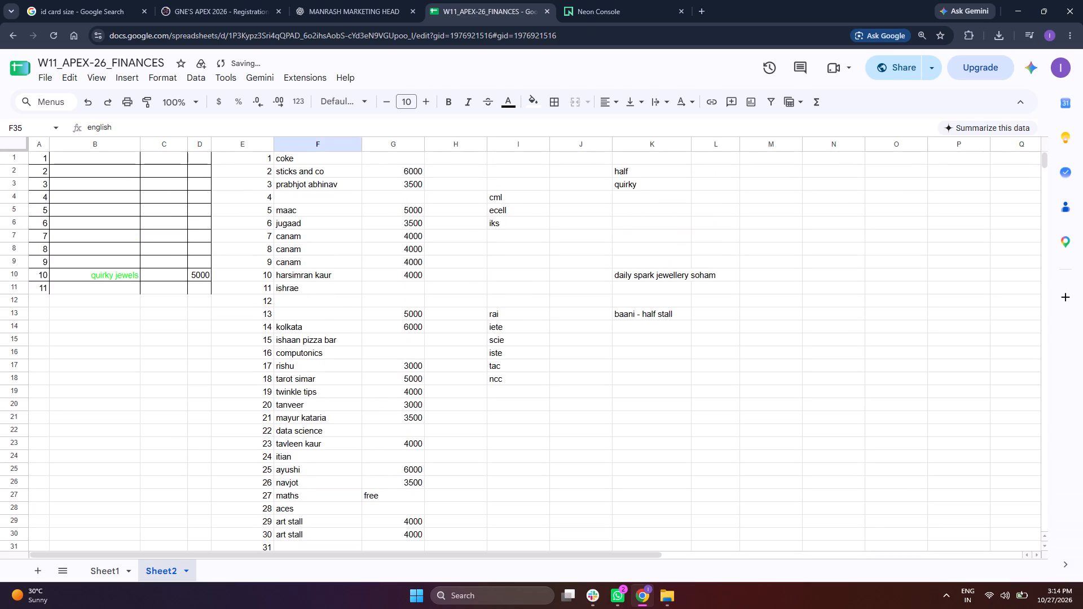
{"action": "left_click", "coordinate": [514, 192]}
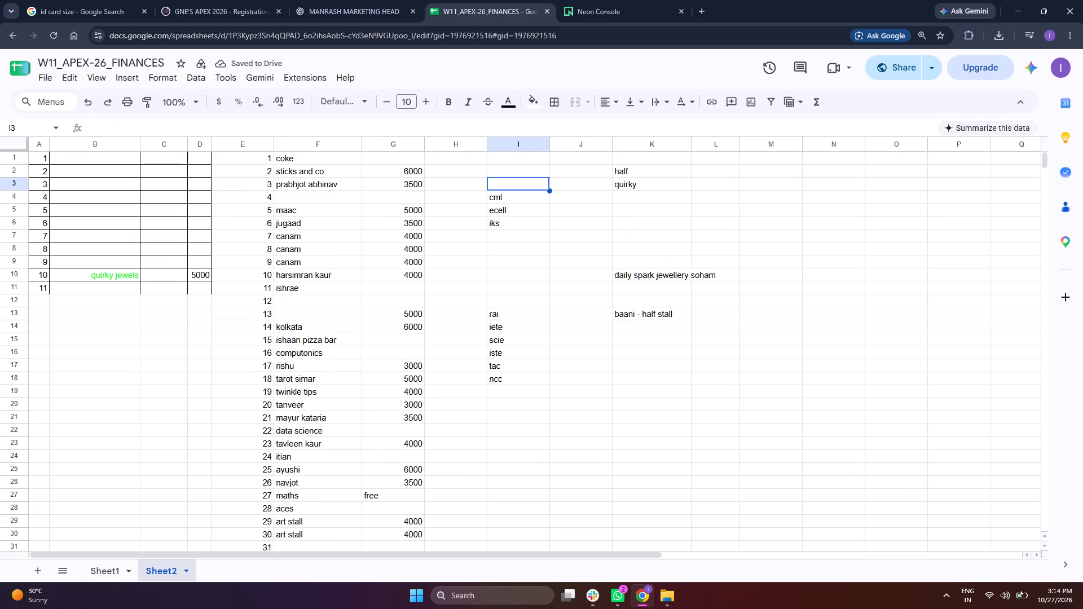
{"action": "left_click", "coordinate": [513, 201]}
{"action": "key", "text": "BackSpace"}
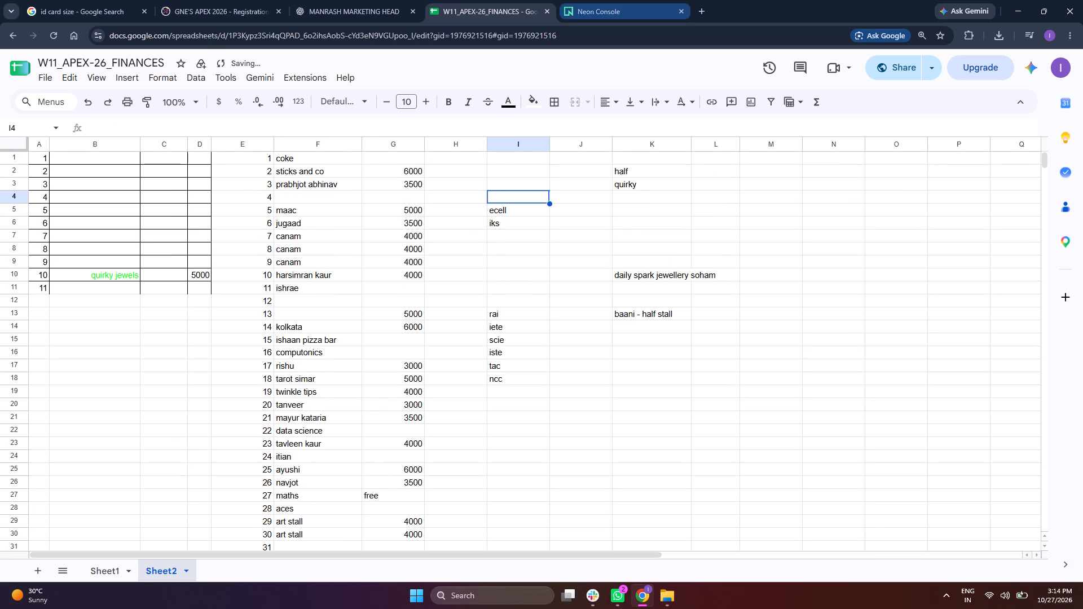
Switch to the Neon Console and examine the columns of the users table.
{"action": "left_click", "coordinate": [588, 16]}
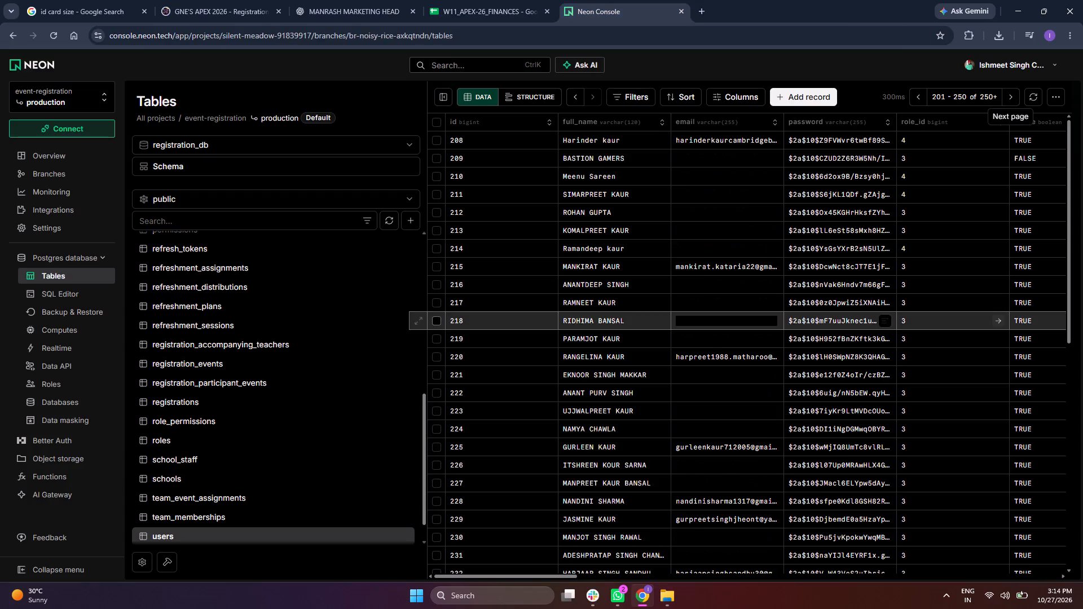
{"action": "scroll", "coordinate": [1003, 364], "scroll_direction": "left", "scroll_amount": 7}
{"action": "scroll", "coordinate": [1003, 364], "scroll_direction": "right", "scroll_amount": 4}
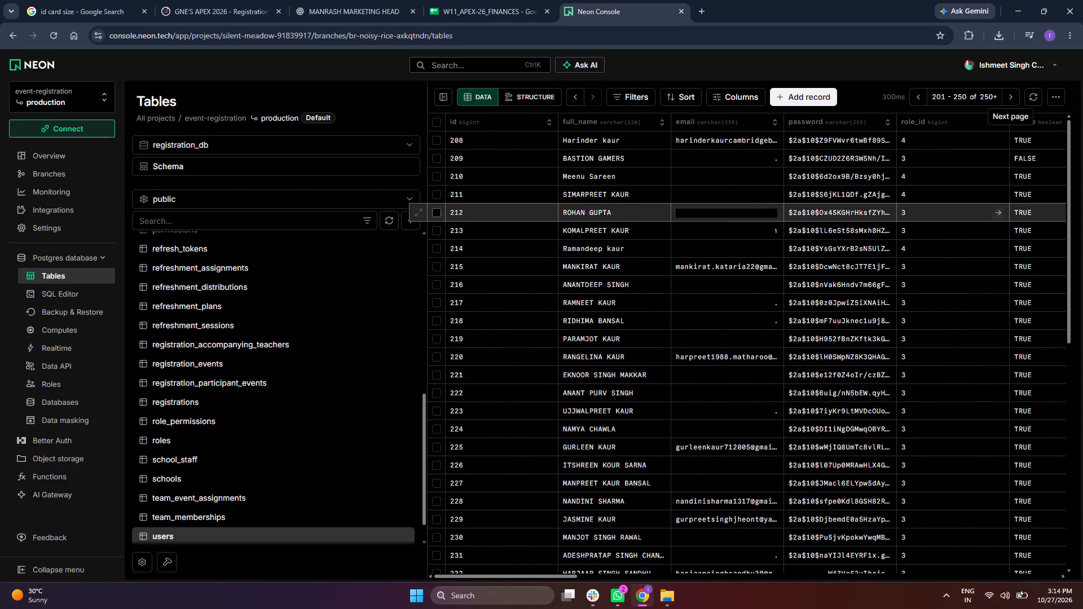
{"action": "scroll", "coordinate": [948, 224], "scroll_direction": "left", "scroll_amount": 13}
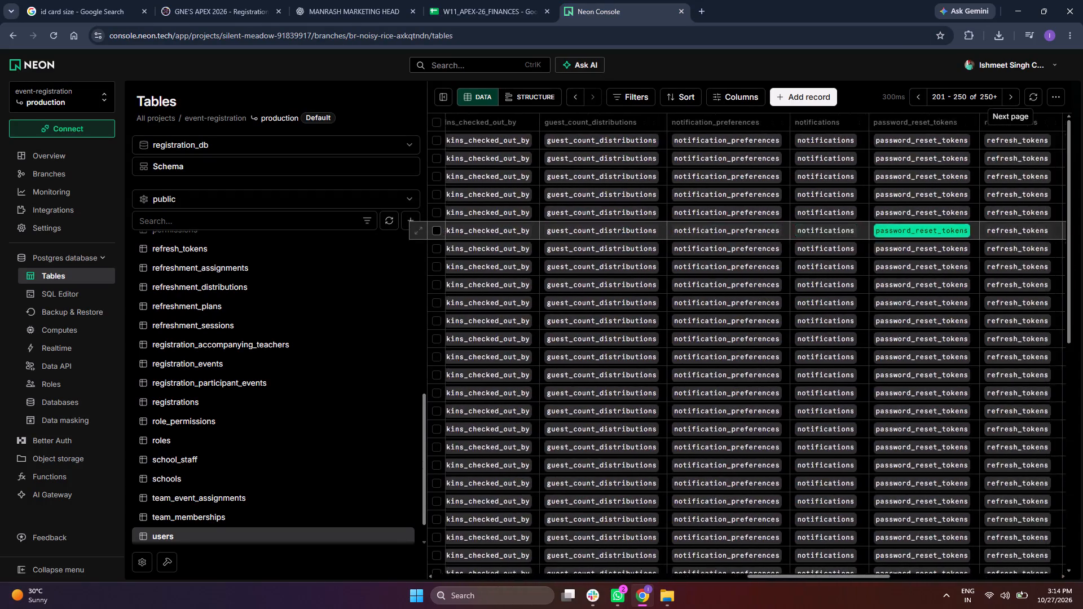
{"action": "scroll", "coordinate": [948, 224], "scroll_direction": "right", "scroll_amount": 11}
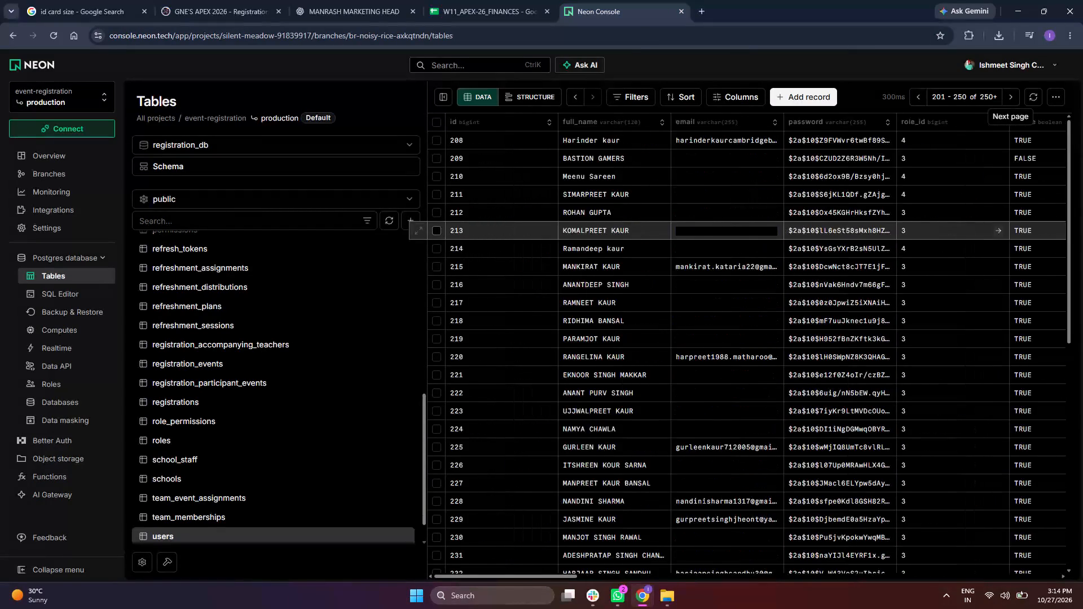
{"action": "scroll", "coordinate": [948, 224], "scroll_direction": "left", "scroll_amount": 1}
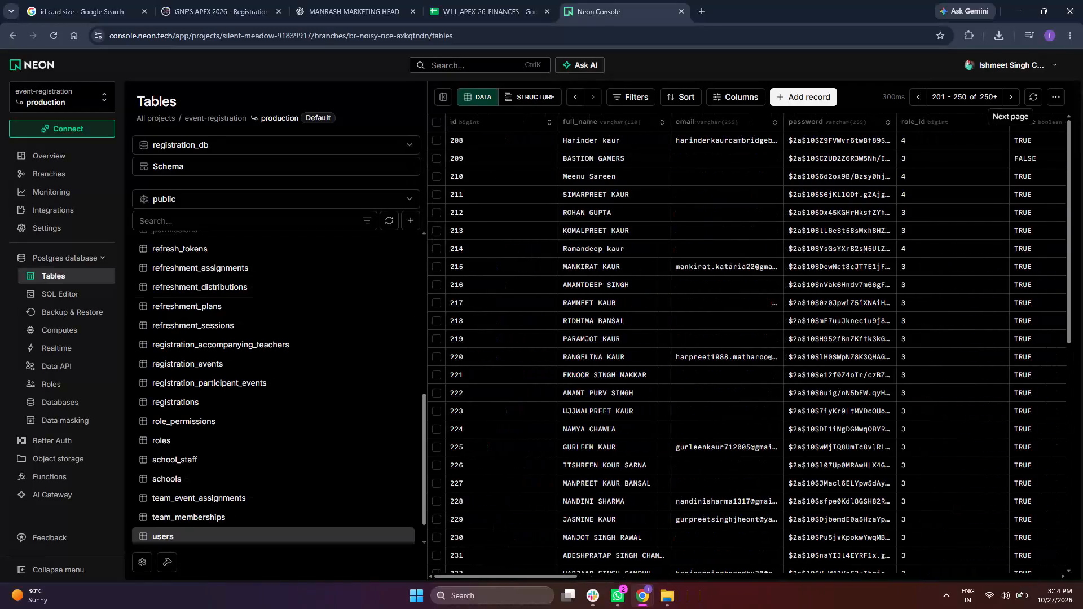
Open the school_staff table and examine its records and columns.
{"action": "left_click", "coordinate": [256, 457]}
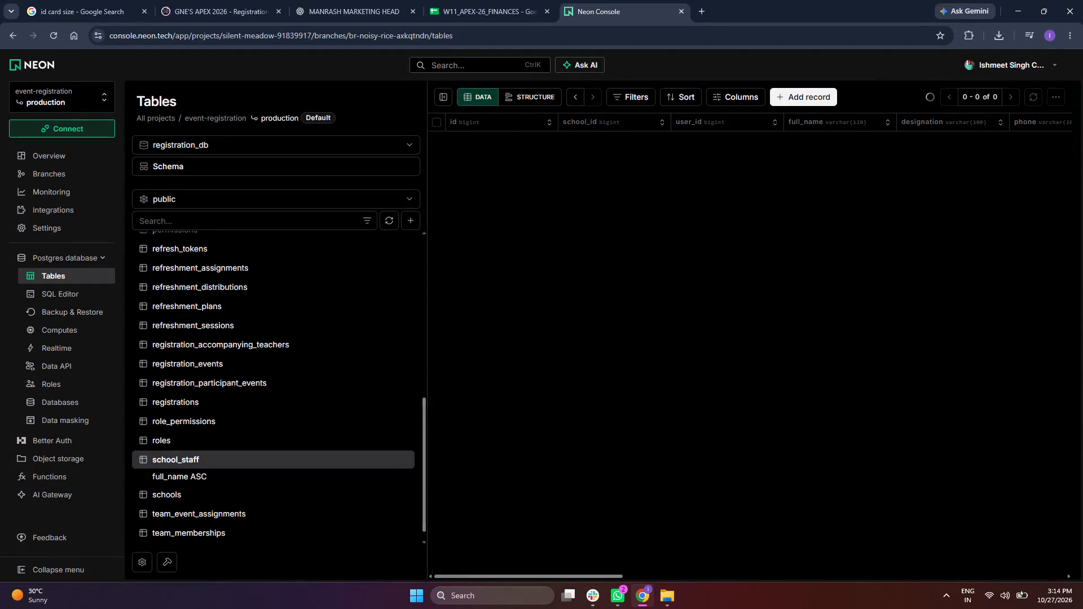
{"action": "scroll", "coordinate": [665, 372], "scroll_direction": "left", "scroll_amount": 4}
{"action": "scroll", "coordinate": [665, 372], "scroll_direction": "down", "scroll_amount": 8}
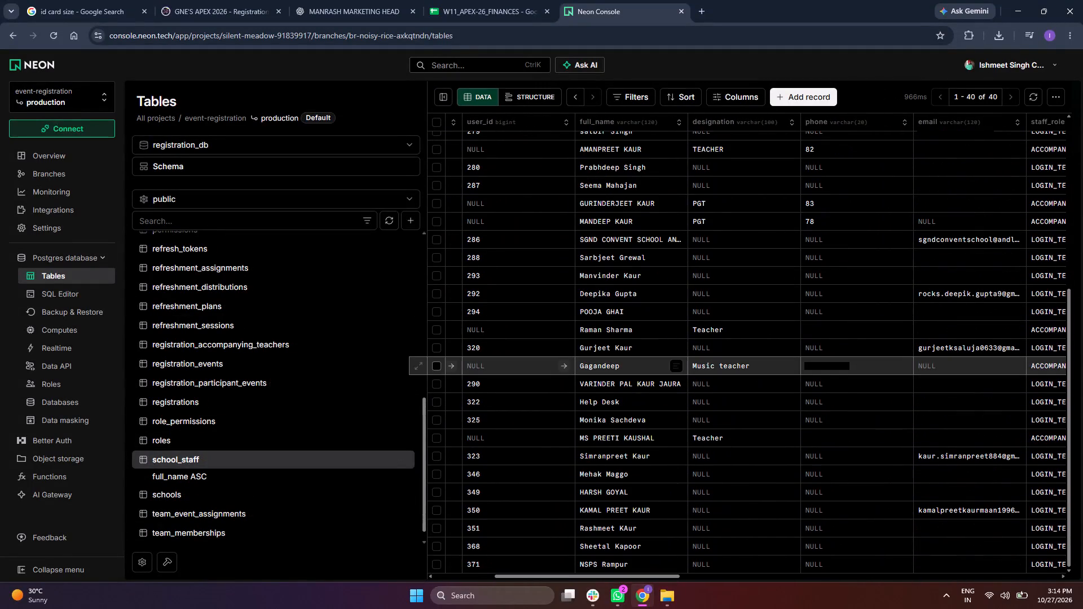
{"action": "scroll", "coordinate": [665, 372], "scroll_direction": "down", "scroll_amount": 4}
{"action": "scroll", "coordinate": [665, 372], "scroll_direction": "right", "scroll_amount": 7}
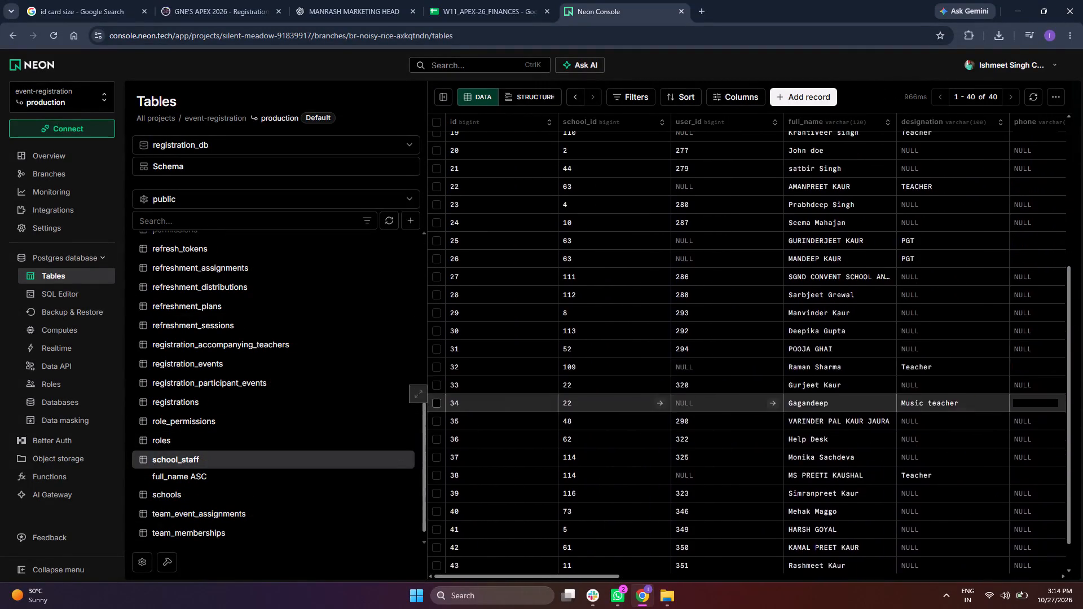
{"action": "scroll", "coordinate": [665, 372], "scroll_direction": "up", "scroll_amount": 10}
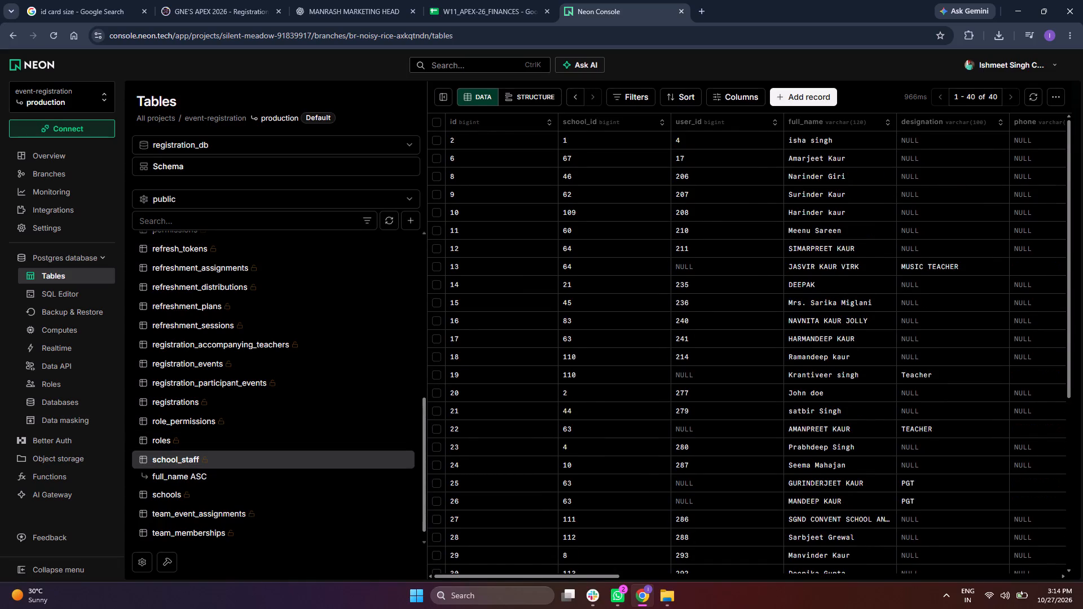
Open the schools table and export all of its rows to .xlsx.
{"action": "left_click", "coordinate": [338, 491]}
{"action": "scroll", "coordinate": [822, 303], "scroll_direction": "left", "scroll_amount": 7}
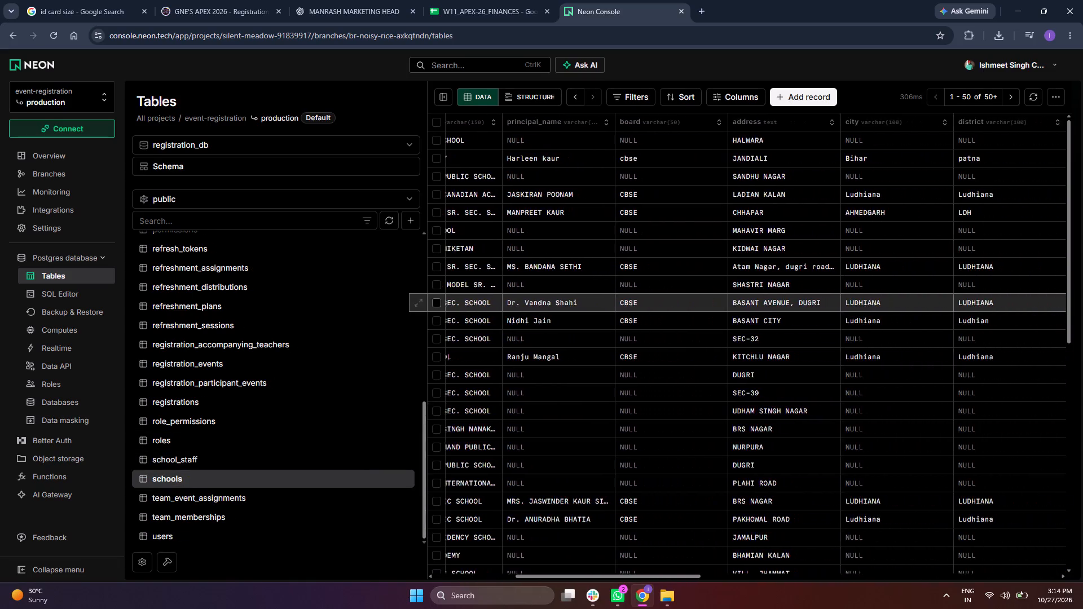
{"action": "scroll", "coordinate": [822, 303], "scroll_direction": "left", "scroll_amount": 8}
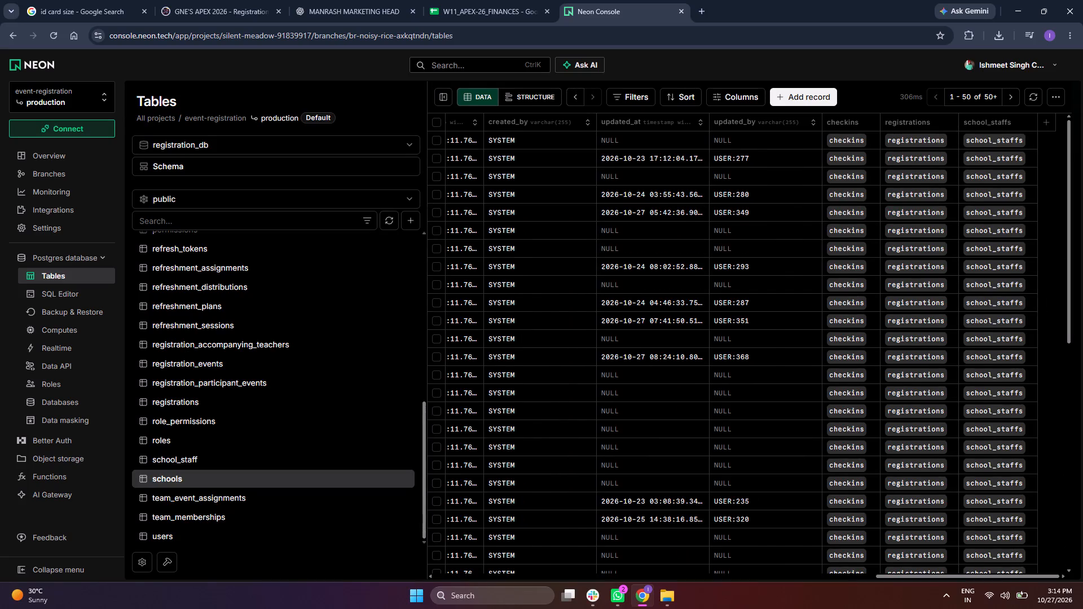
{"action": "left_click", "coordinate": [1060, 104]}
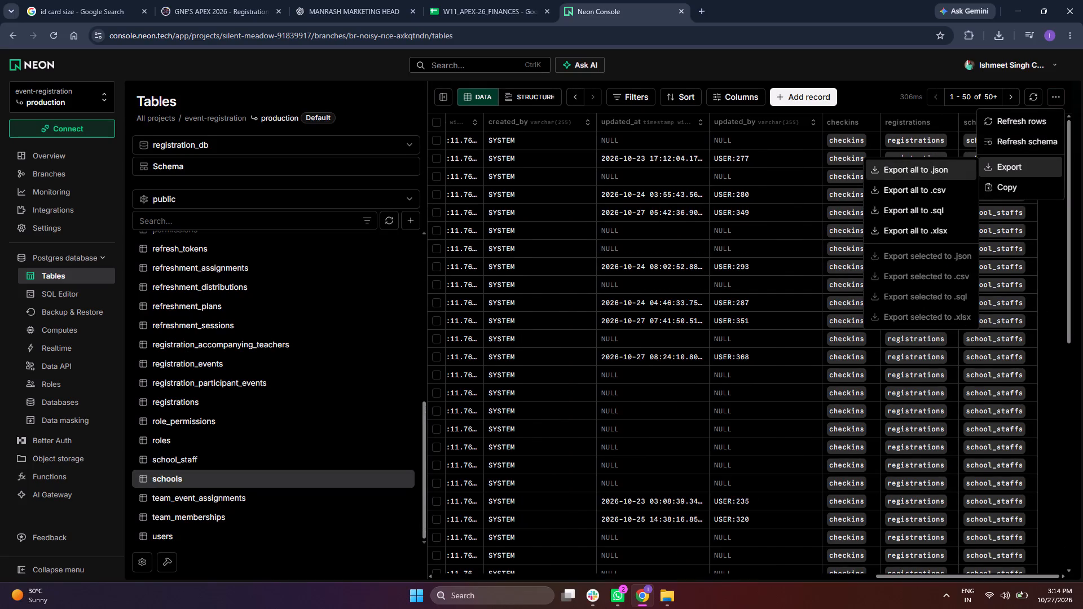
{"action": "left_click", "coordinate": [918, 227]}
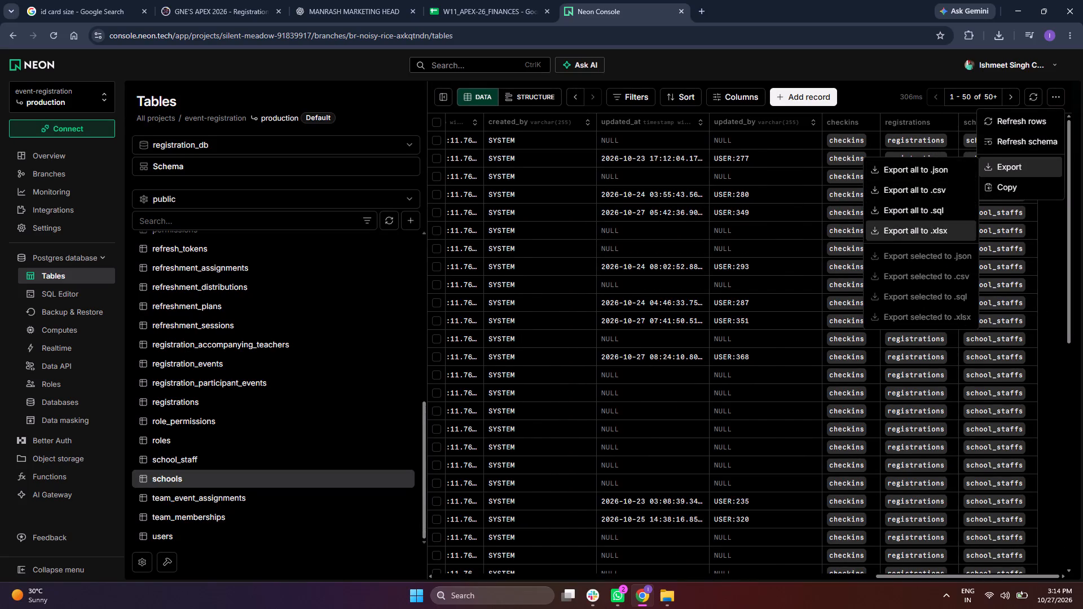
Export the school_staff table to .xlsx.
{"action": "left_click", "coordinate": [310, 454]}
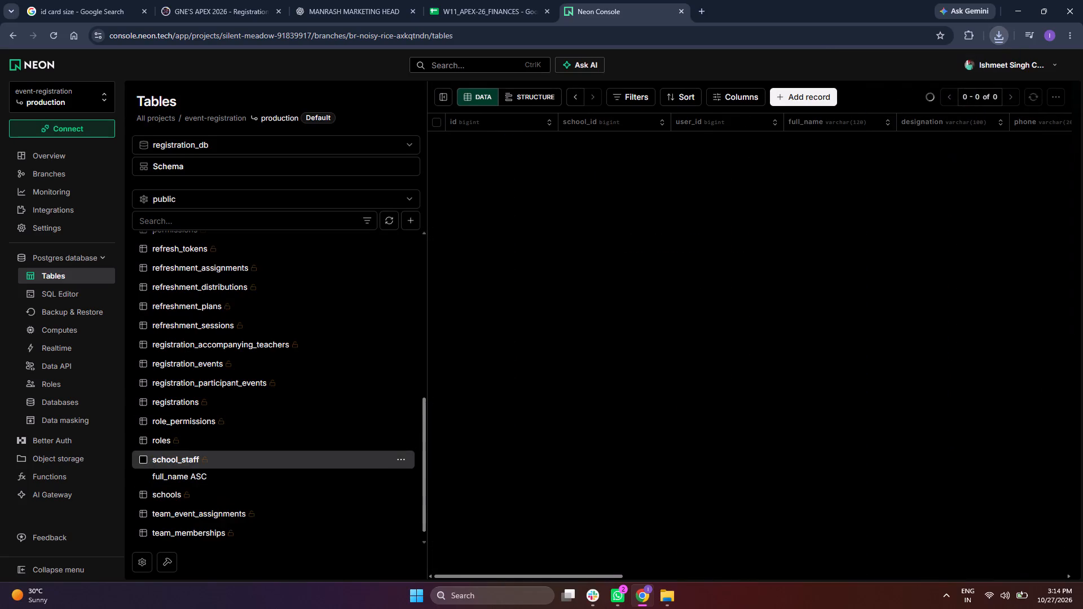
{"action": "left_click", "coordinate": [1058, 91]}
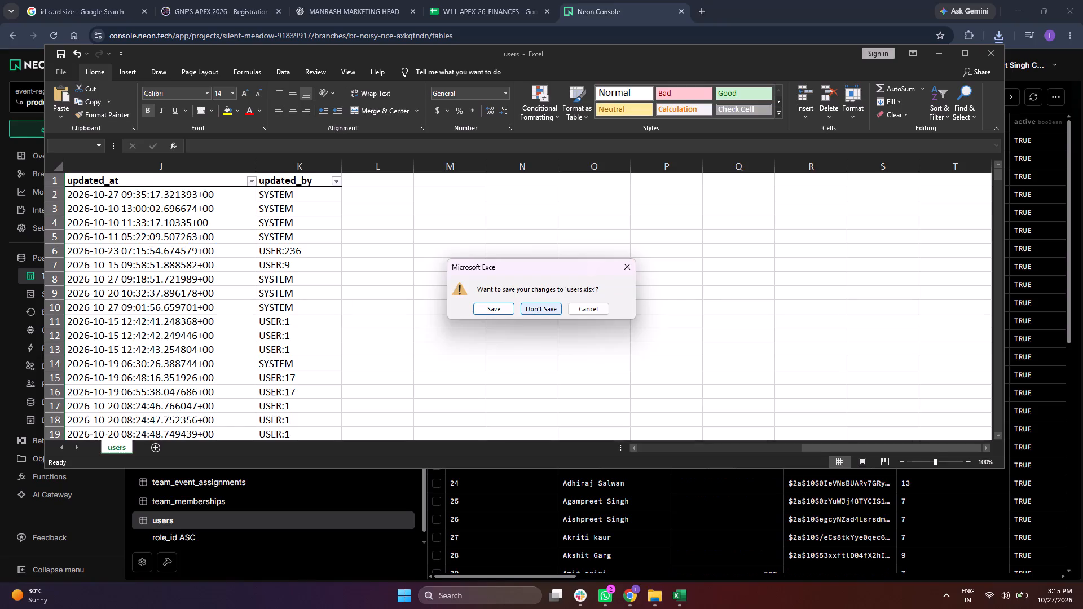
Close the users.xlsx workbook in Excel without saving its changes.
{"action": "left_click", "coordinate": [548, 302]}
Open the downloaded school_staff.xlsx file from the browser's recent downloads.
{"action": "left_click", "coordinate": [992, 32]}
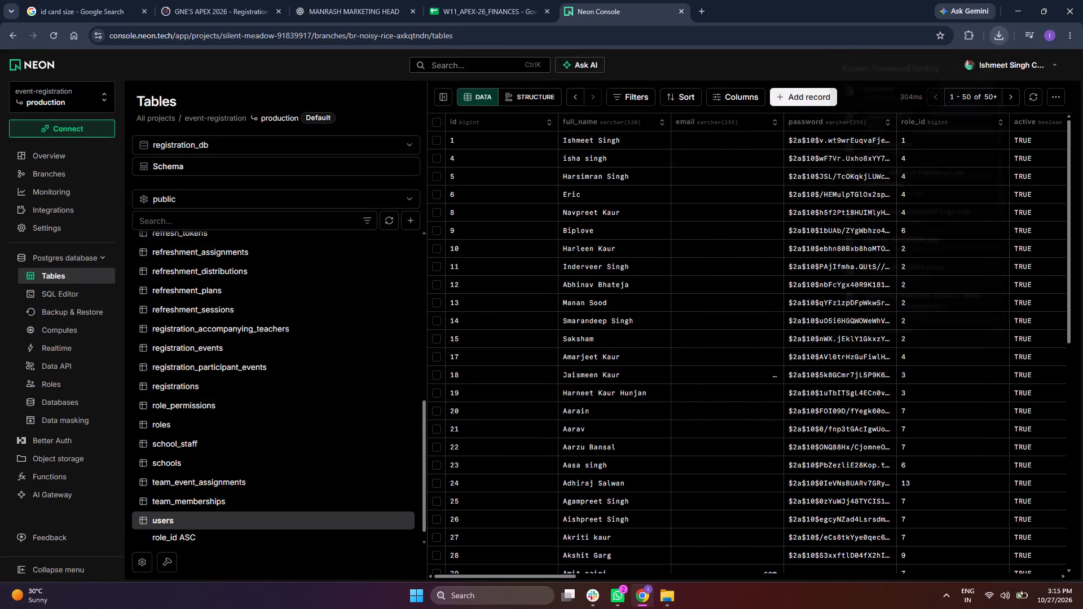
{"action": "left_click", "coordinate": [985, 117]}
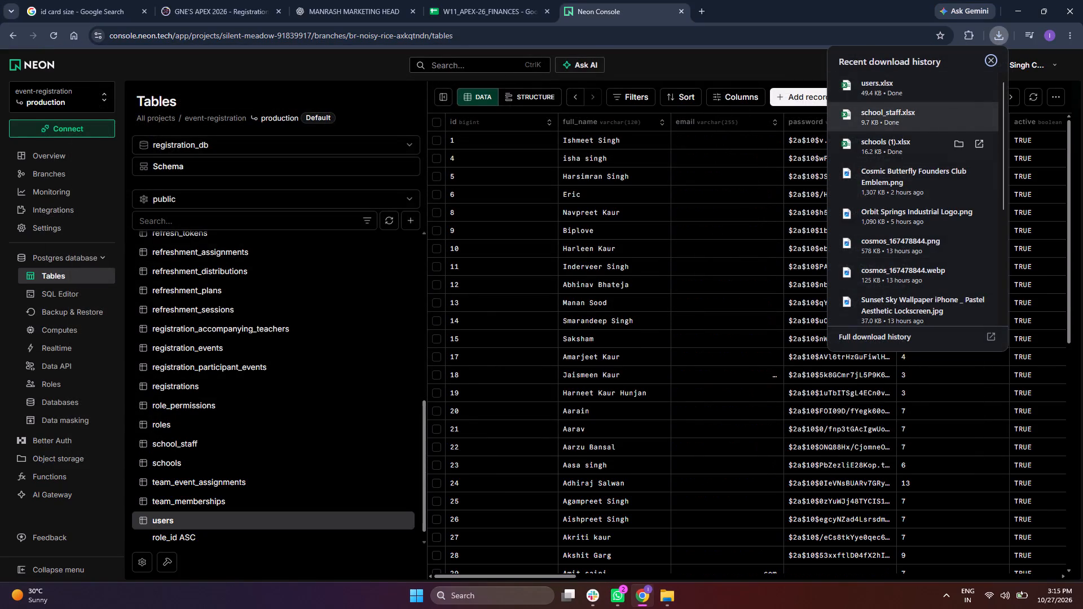
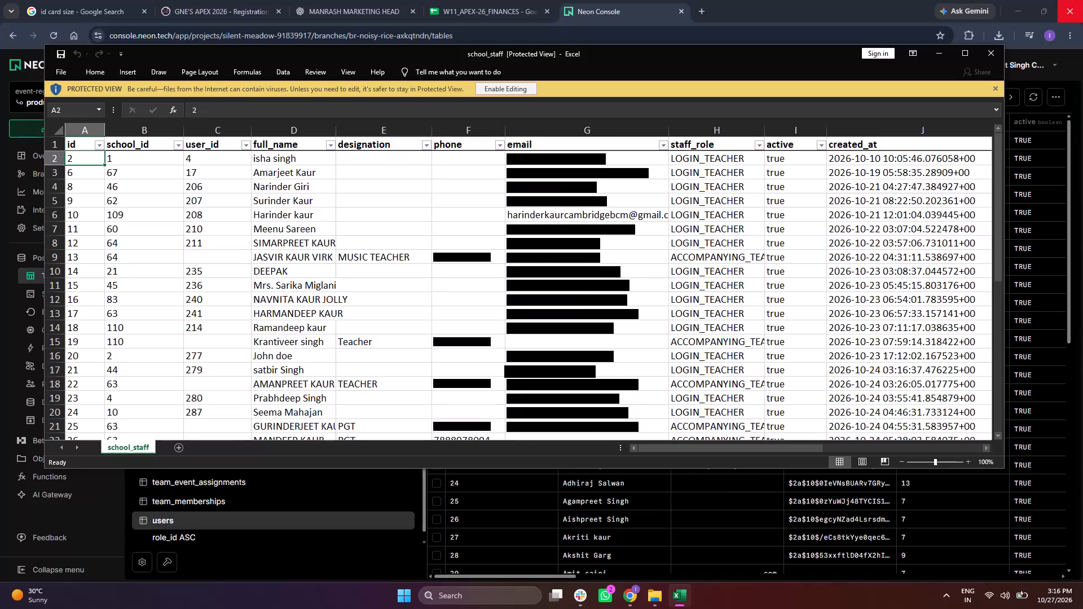
Close the school_staff workbook in Excel.
{"action": "left_click", "coordinate": [993, 53]}
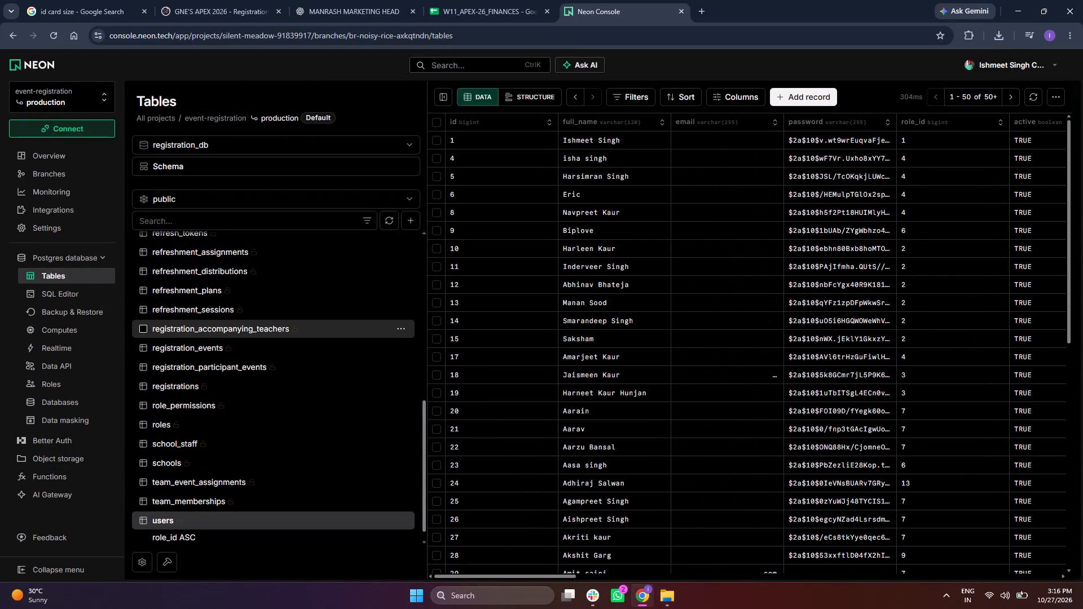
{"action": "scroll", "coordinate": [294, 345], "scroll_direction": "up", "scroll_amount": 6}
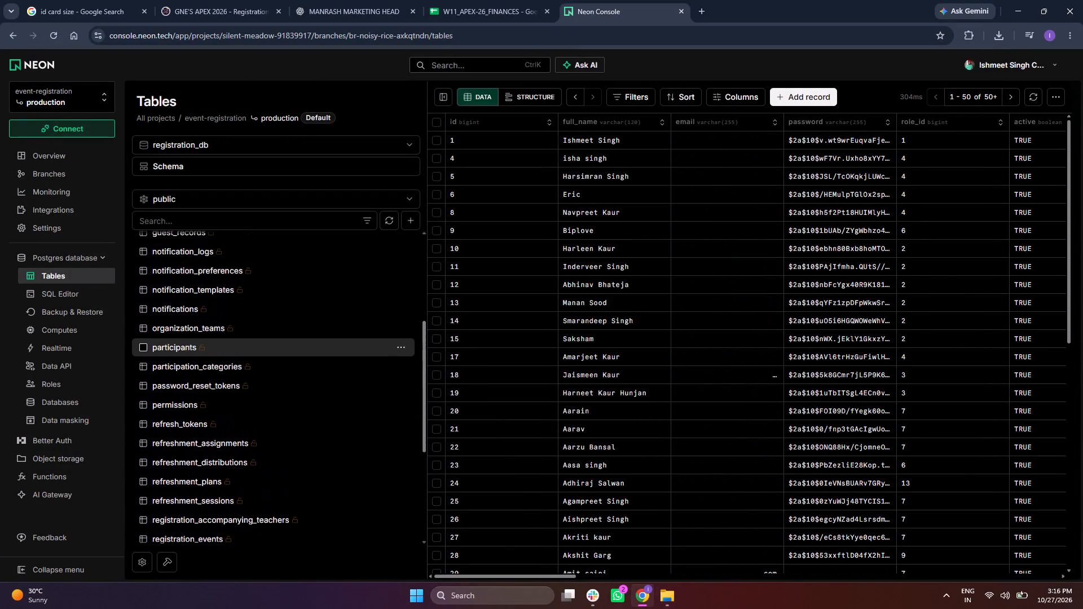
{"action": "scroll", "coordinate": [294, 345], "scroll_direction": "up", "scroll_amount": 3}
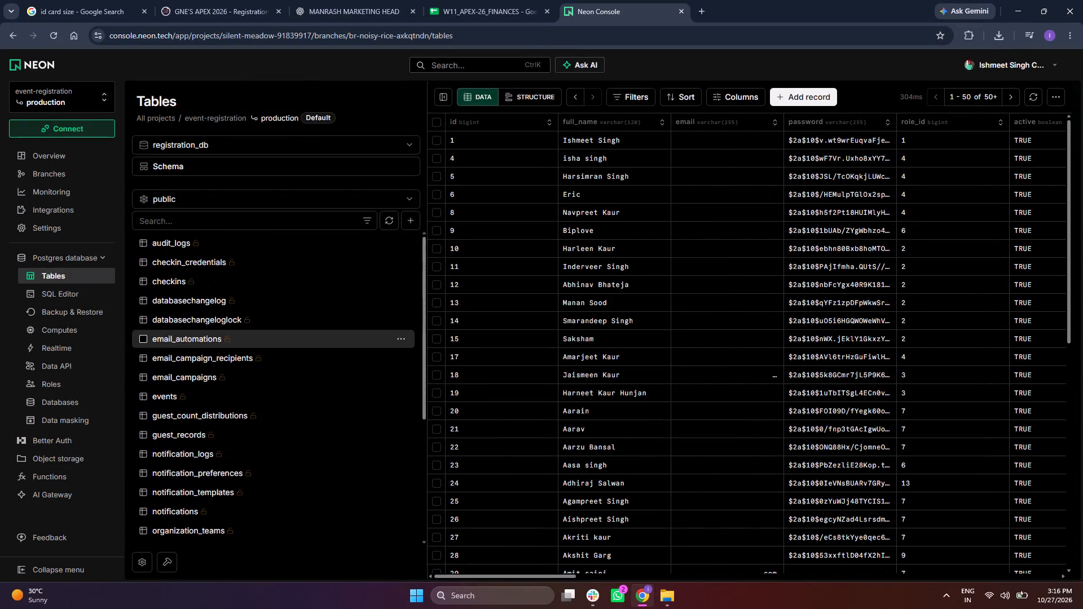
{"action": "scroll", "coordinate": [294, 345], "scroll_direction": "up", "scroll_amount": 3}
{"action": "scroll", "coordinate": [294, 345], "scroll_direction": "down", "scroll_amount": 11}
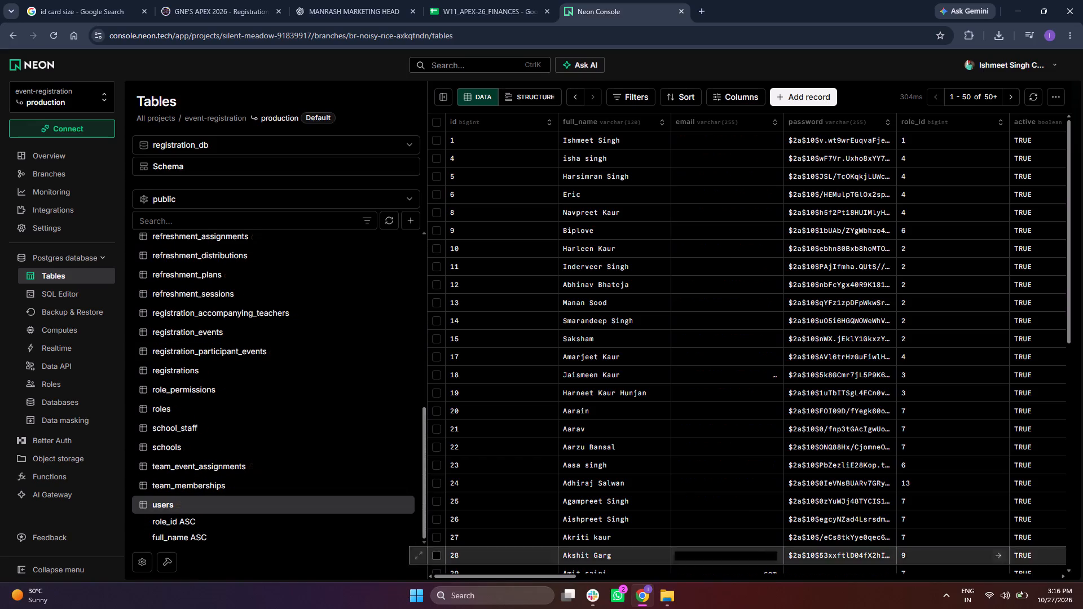
In W11_APEX-26_FINANCES, move ayushi and the 6000 amount from stall 25 to stall 12.
{"action": "left_click", "coordinate": [466, 0]}
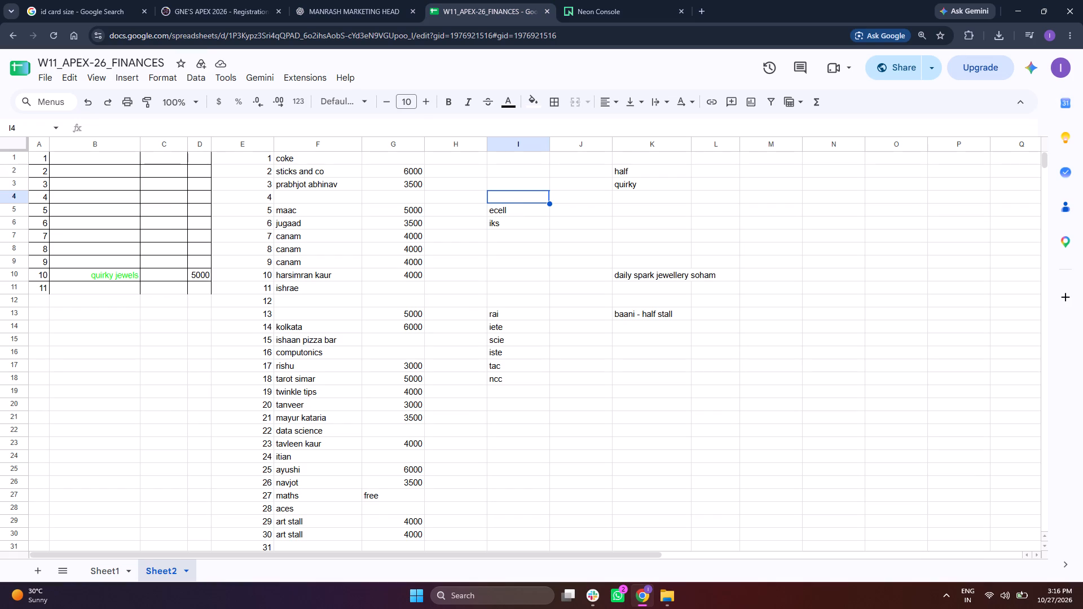
{"action": "left_click", "coordinate": [294, 300]}
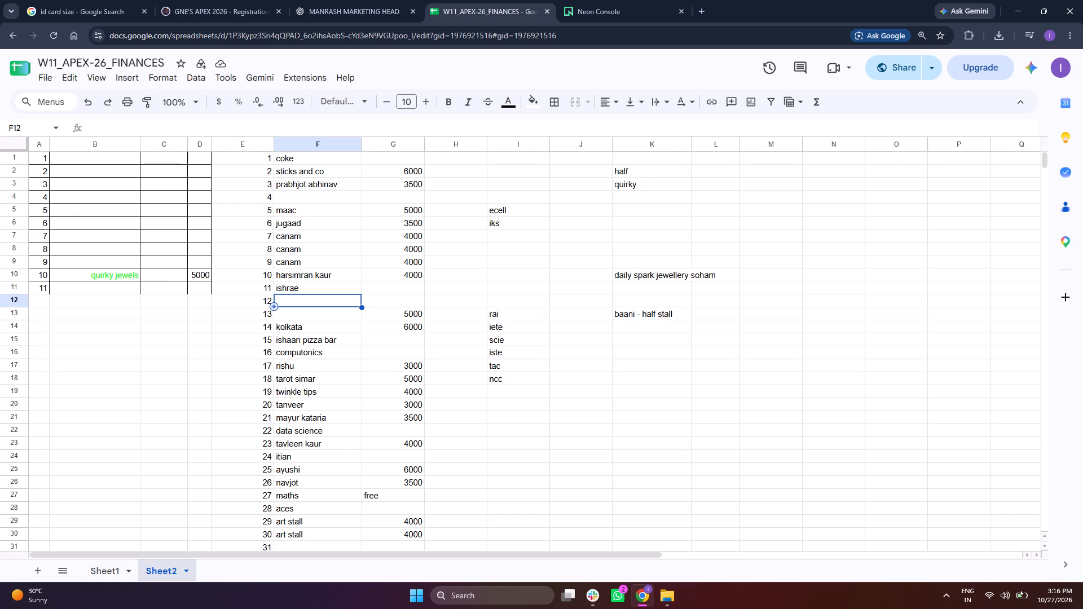
{"action": "left_click", "coordinate": [302, 303]}
{"action": "type", "text": "ayushi"}
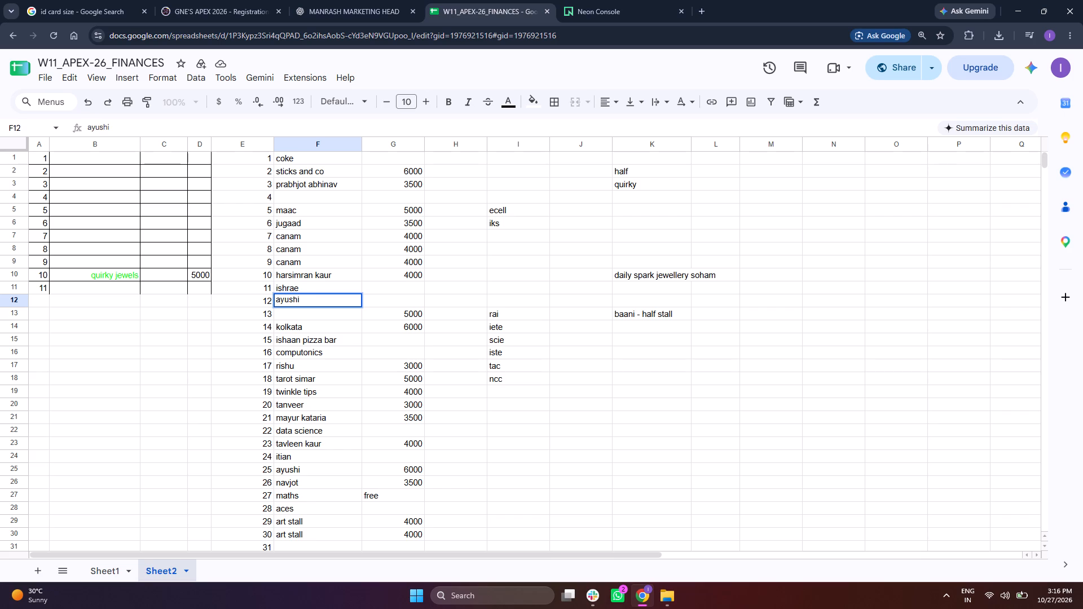
{"action": "left_click", "coordinate": [400, 297]}
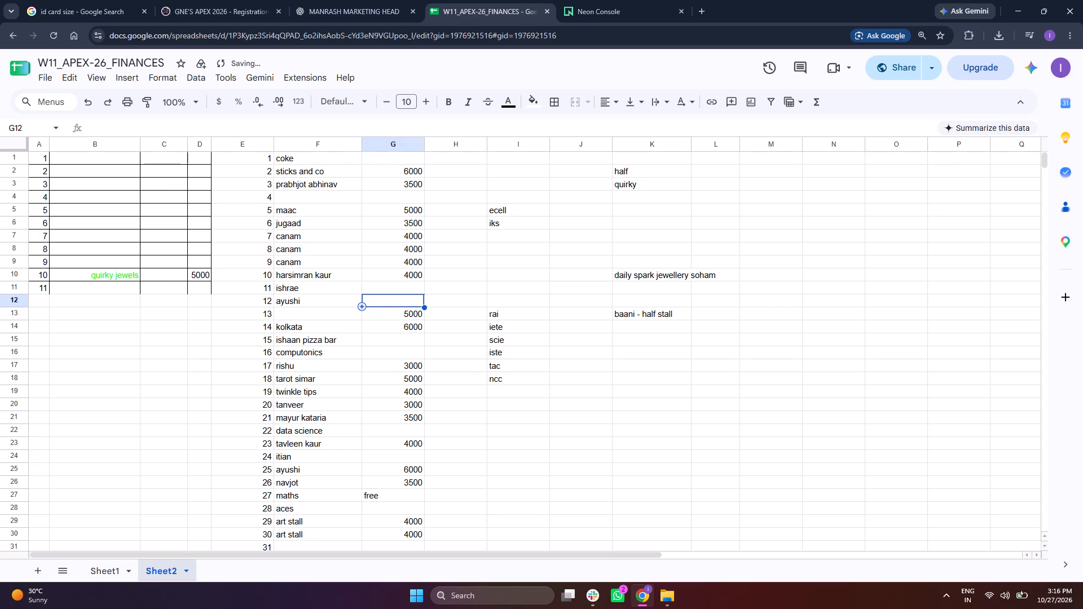
{"action": "type", "text": "6000"}
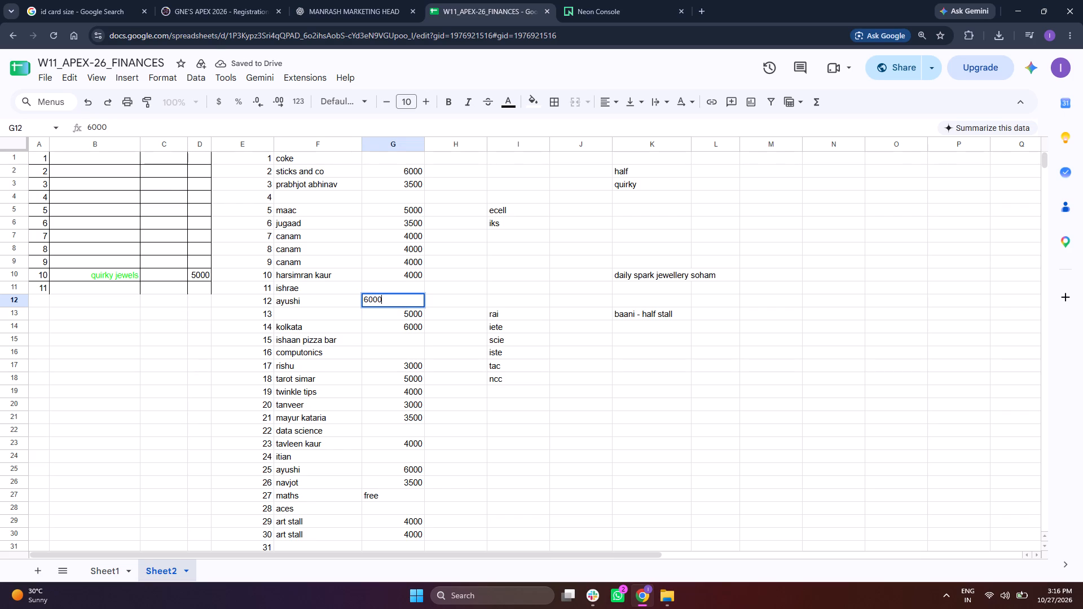
{"action": "left_click", "coordinate": [306, 471]}
{"action": "key", "text": "BackSpace"}
{"action": "key", "text": "Right"}
{"action": "key", "text": "BackSpace"}
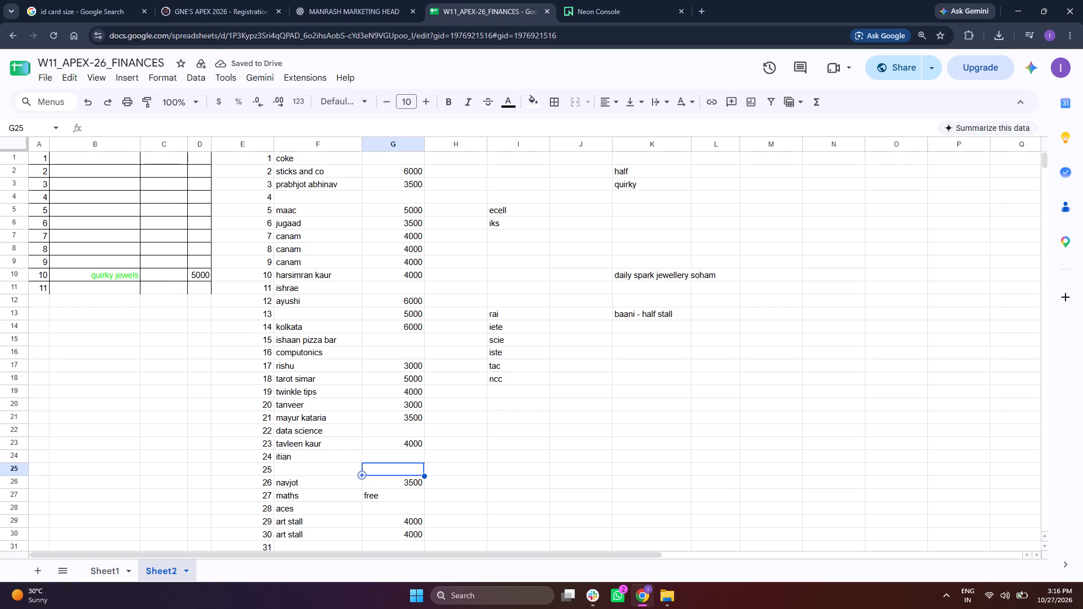
Assign ecell to stall 25 and remove ecell from the side list in column I.
{"action": "left_click", "coordinate": [279, 471]}
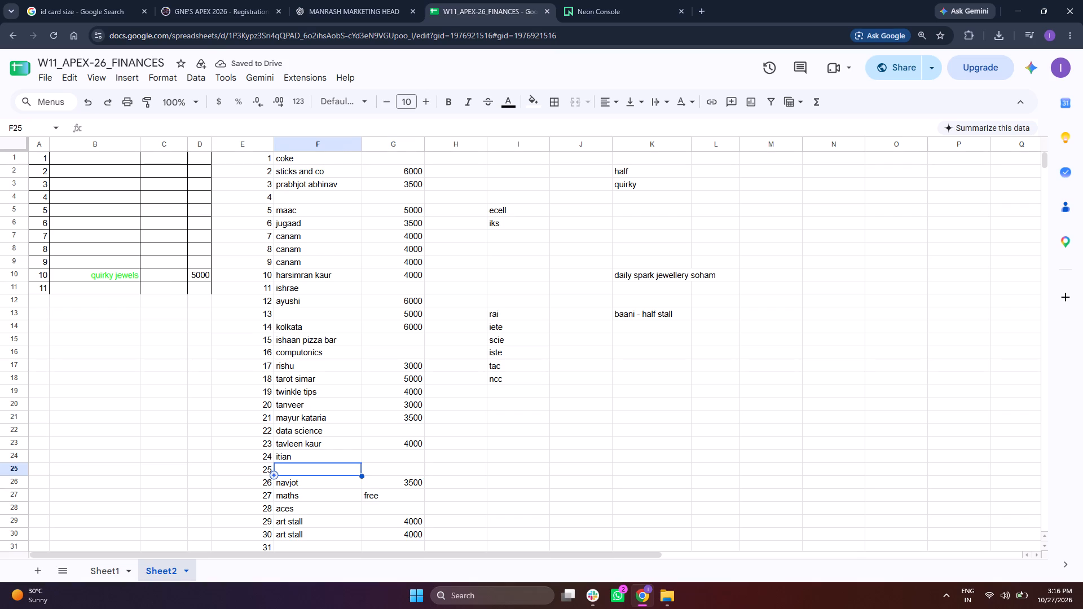
{"action": "type", "text": "ecell"}
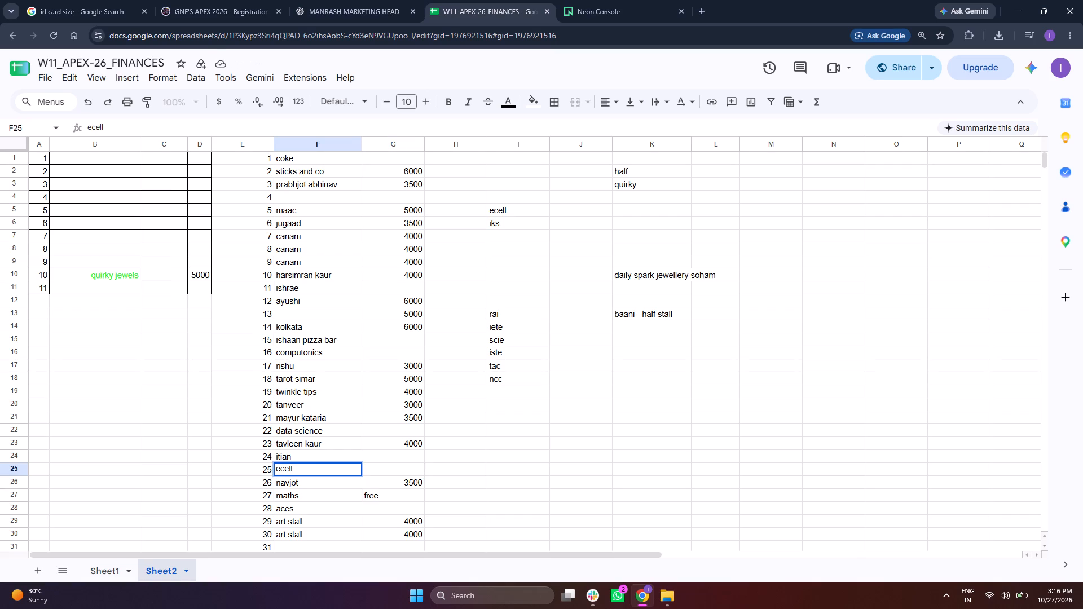
{"action": "left_click", "coordinate": [520, 206]}
{"action": "key", "text": "BackSpace"}
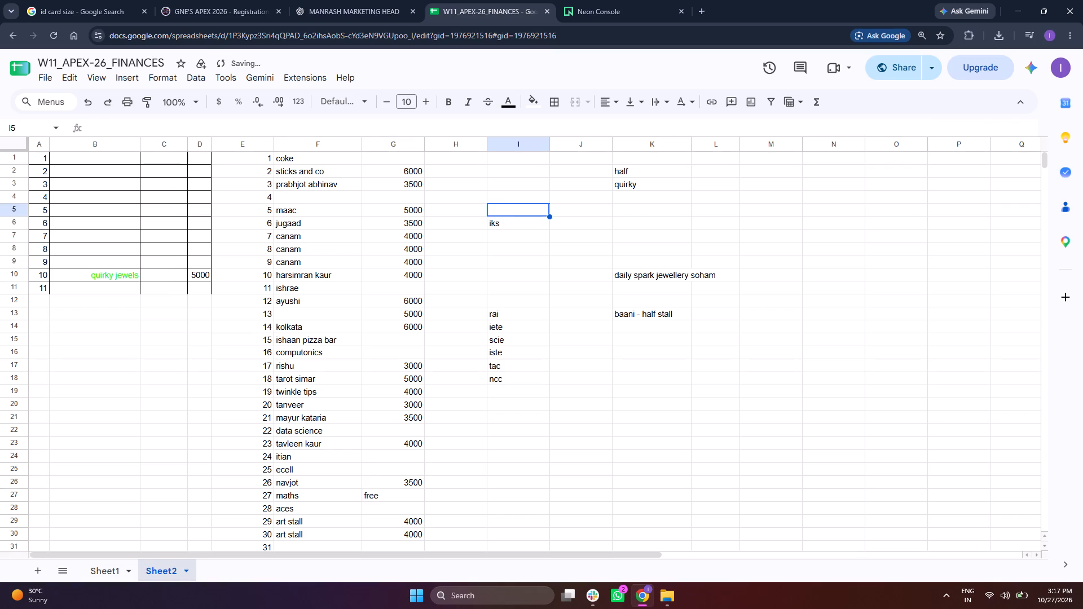
Assign iks to stall 13, clear that stall's amount, and remove iks from the side list in column I.
{"action": "left_click", "coordinate": [322, 316]}
{"action": "type", "text": "iks"}
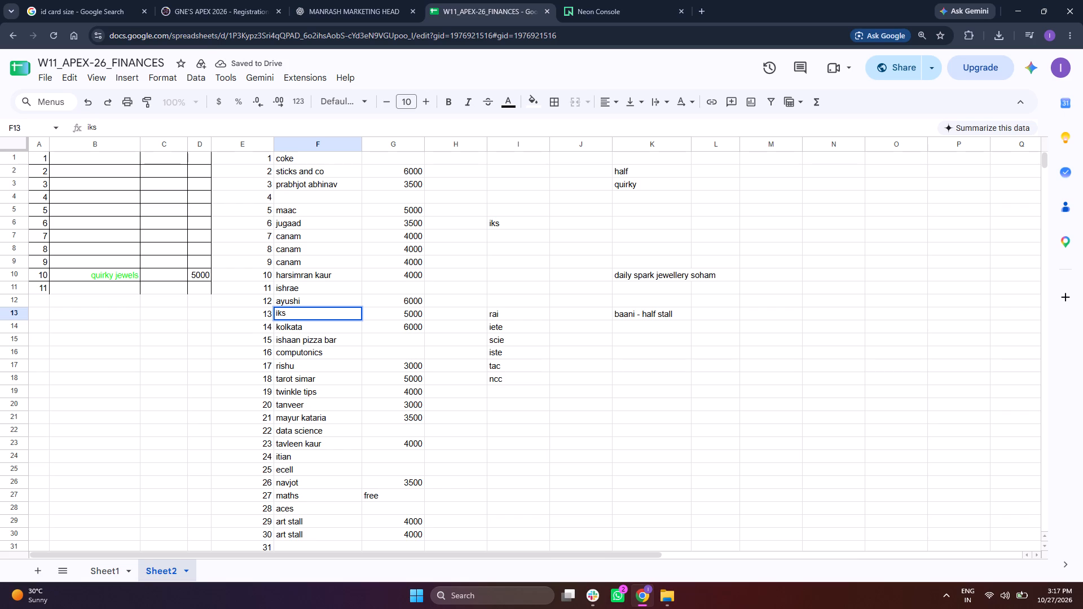
{"action": "left_click", "coordinate": [402, 315]}
{"action": "key", "text": "BackSpace"}
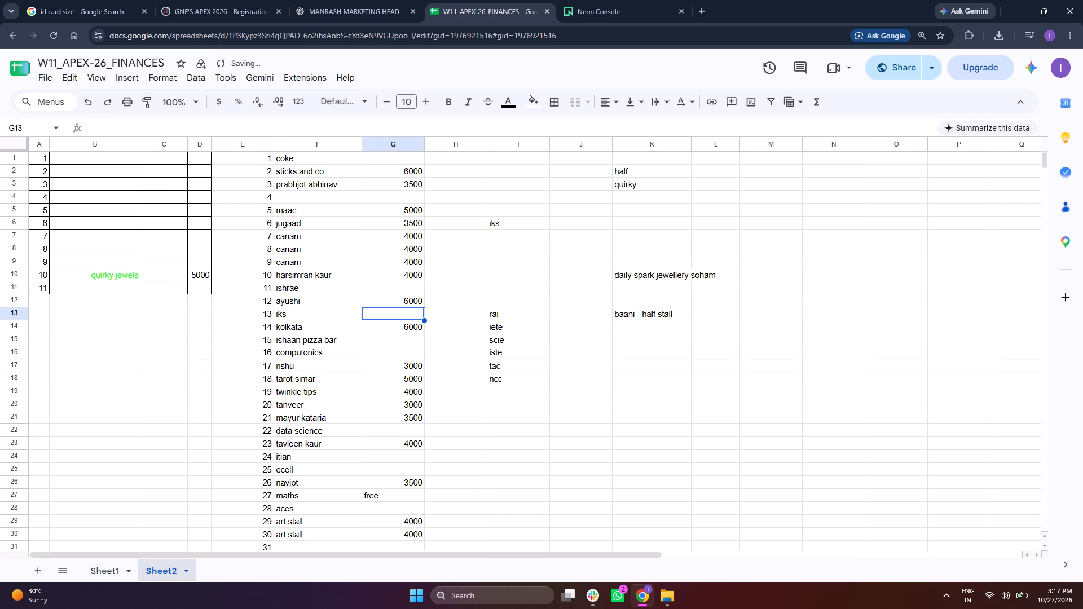
{"action": "left_click", "coordinate": [539, 214]}
{"action": "left_click", "coordinate": [510, 225]}
{"action": "key", "text": "BackSpace"}
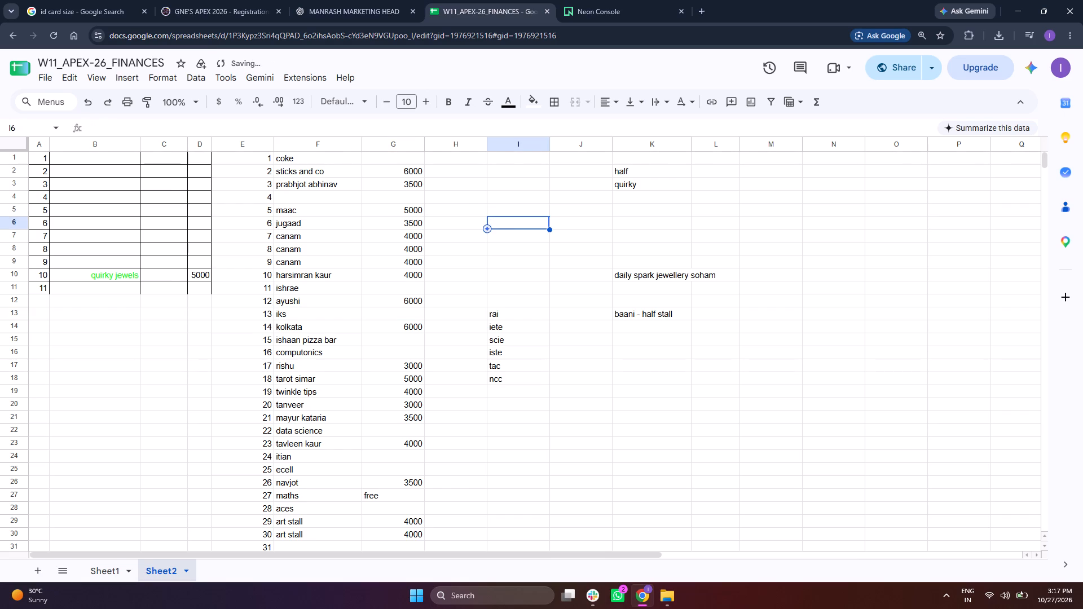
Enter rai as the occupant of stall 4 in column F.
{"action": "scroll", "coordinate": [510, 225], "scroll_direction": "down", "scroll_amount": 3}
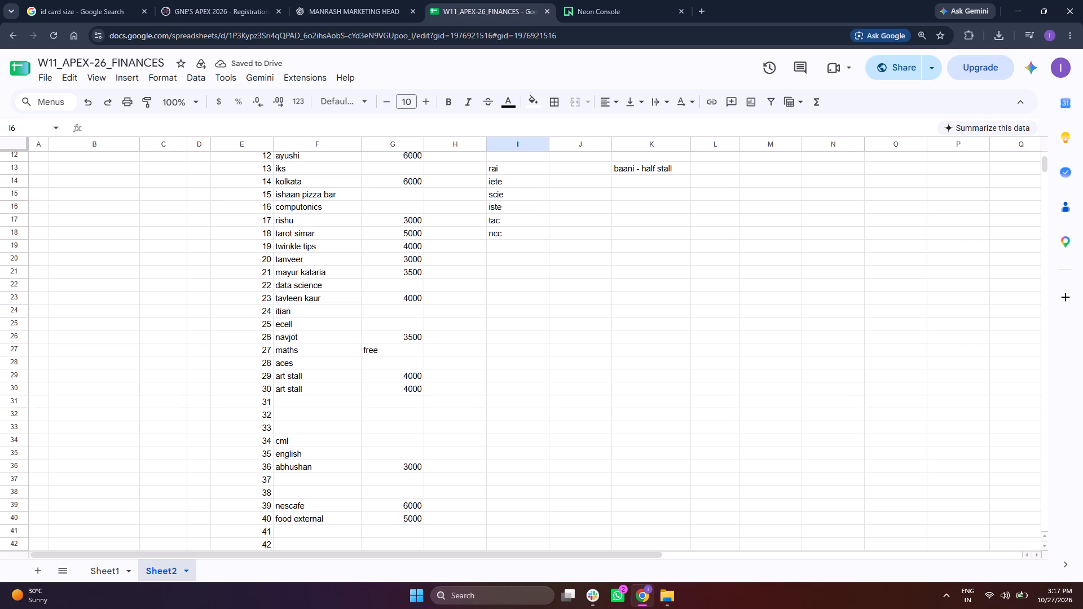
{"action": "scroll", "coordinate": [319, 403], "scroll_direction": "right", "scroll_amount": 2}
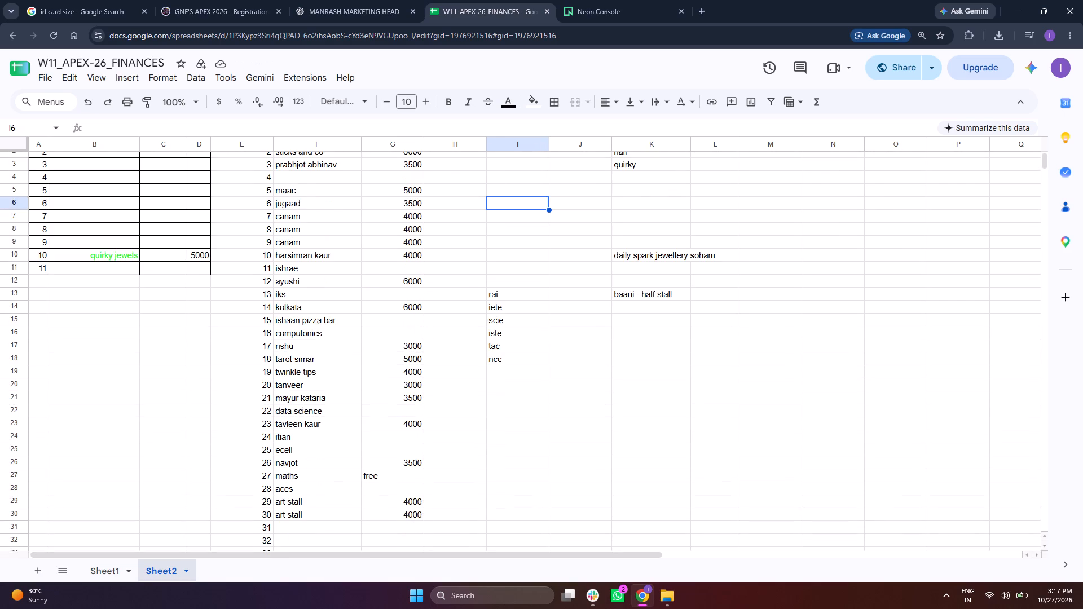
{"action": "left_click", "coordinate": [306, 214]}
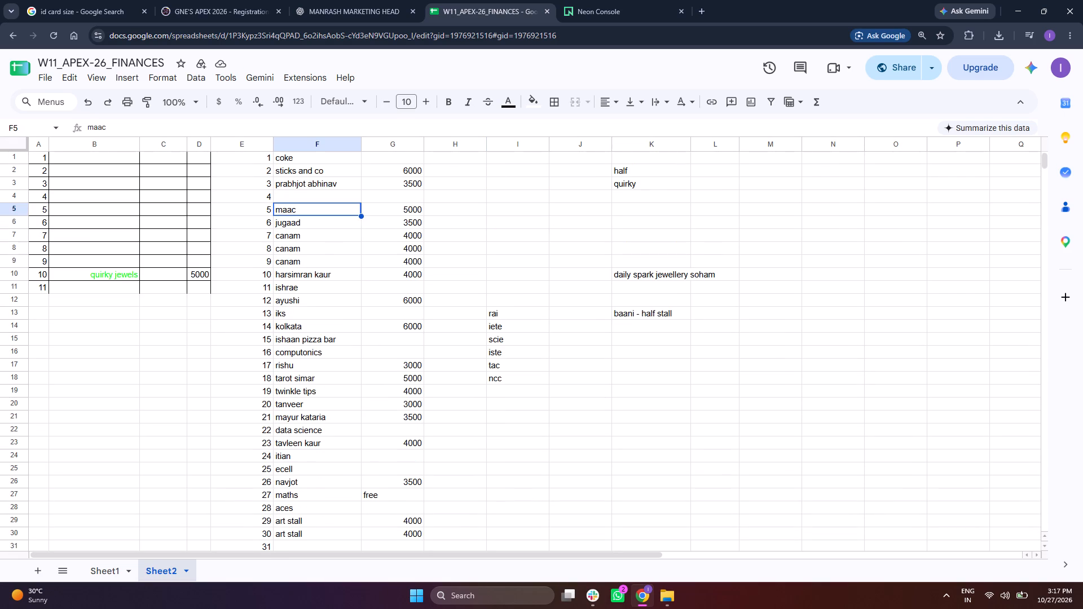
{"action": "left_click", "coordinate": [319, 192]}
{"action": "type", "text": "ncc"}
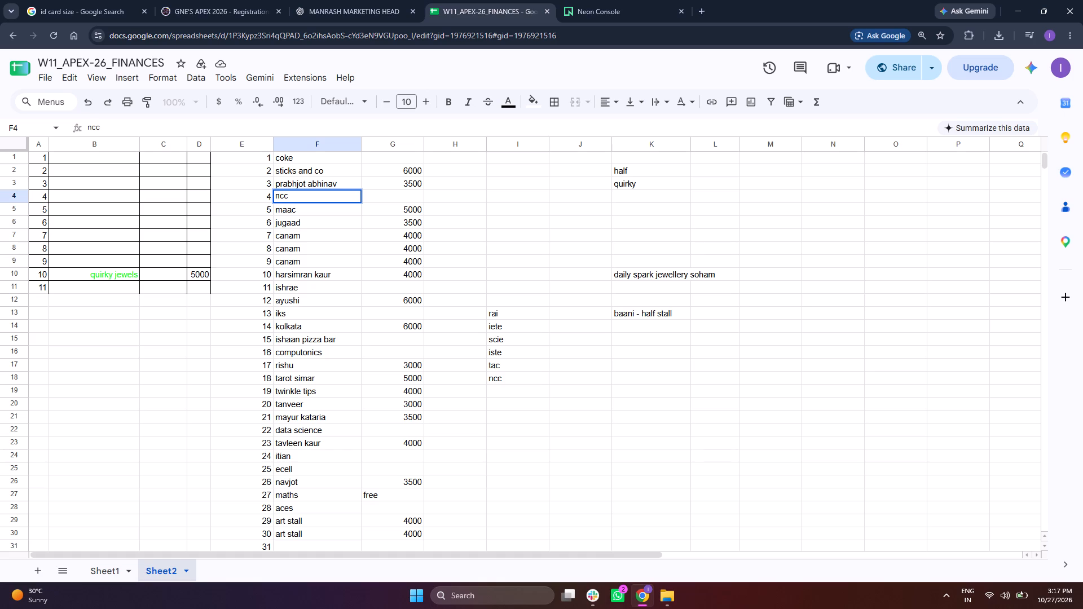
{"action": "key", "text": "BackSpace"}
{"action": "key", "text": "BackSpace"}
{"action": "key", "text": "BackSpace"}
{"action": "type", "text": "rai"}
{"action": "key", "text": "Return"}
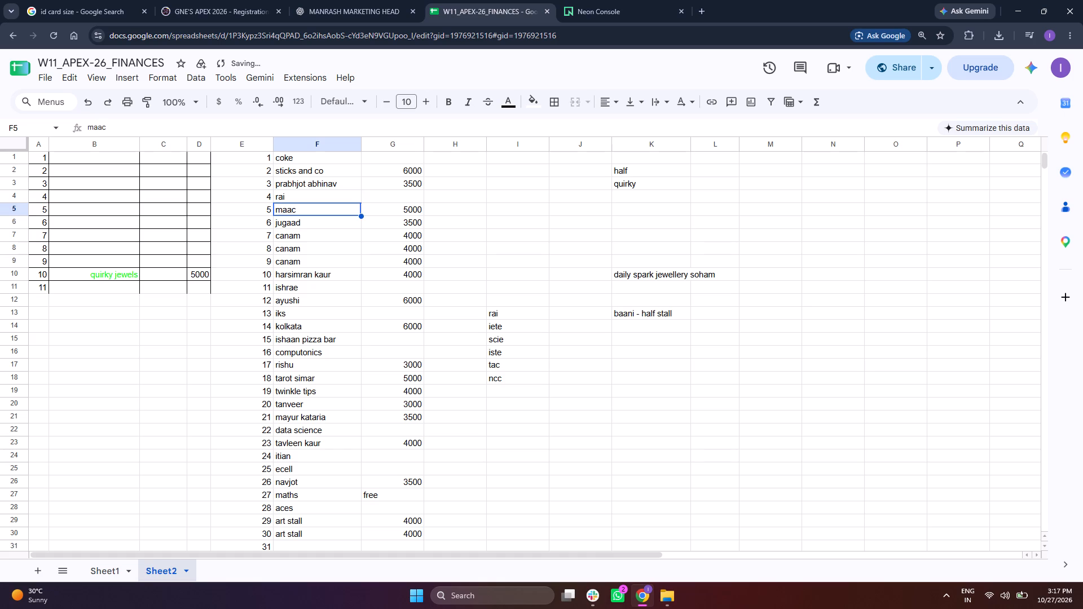
Set the occupant of stall 4 to tac and remove tac from the side list in column I.
{"action": "key", "text": "Up"}
{"action": "type", "text": "tac"}
{"action": "key", "text": "Return"}
{"action": "key", "text": "Return"}
{"action": "key", "text": "Return"}
{"action": "key", "text": "Return"}
{"action": "key", "text": "Return"}
{"action": "key", "text": "Return"}
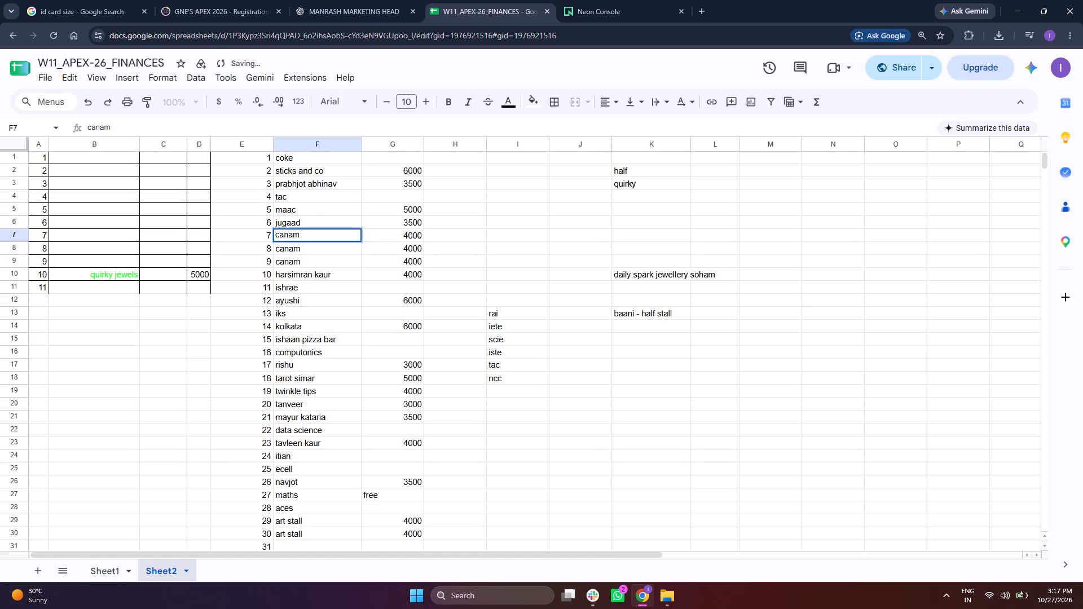
{"action": "left_click", "coordinate": [518, 370]}
{"action": "key", "text": "BackSpace"}
Assign ncc to stall 41 and iete to stall 42 in column F.
{"action": "scroll", "coordinate": [518, 370], "scroll_direction": "down", "scroll_amount": 2}
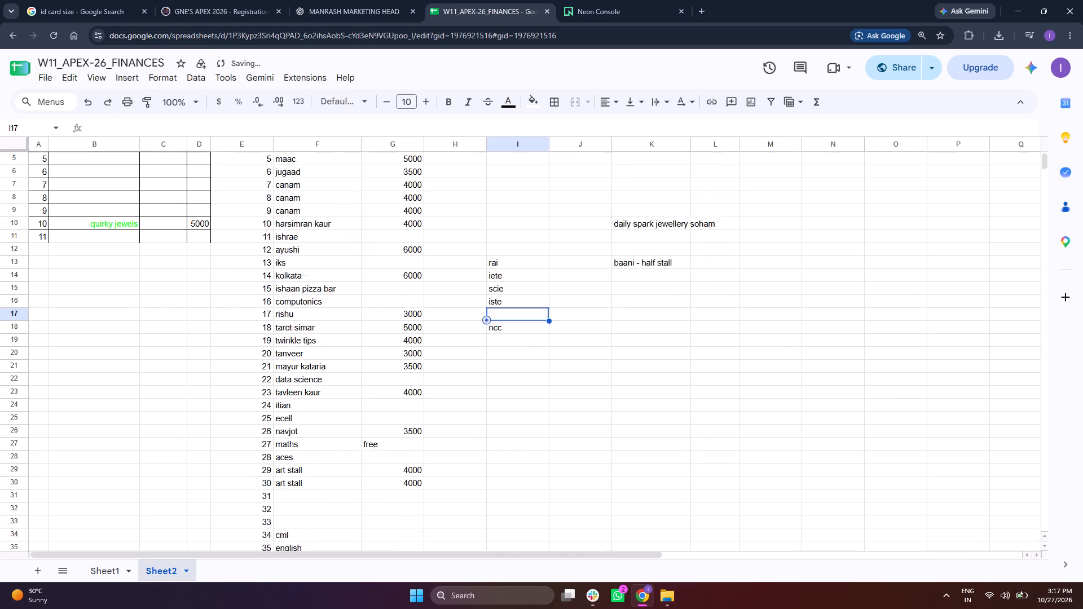
{"action": "scroll", "coordinate": [518, 370], "scroll_direction": "down", "scroll_amount": 7}
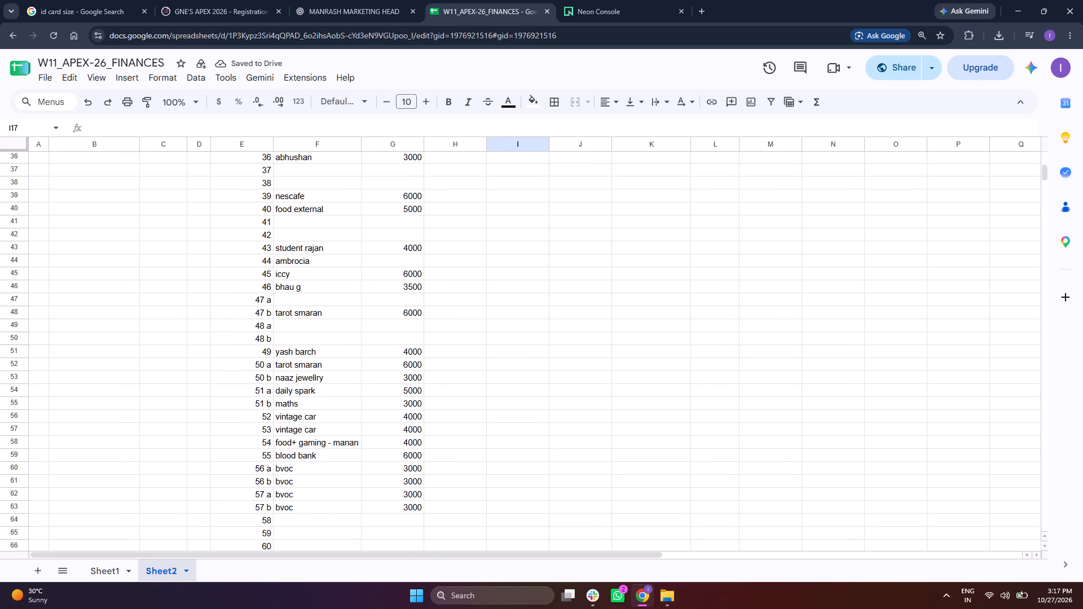
{"action": "scroll", "coordinate": [518, 370], "scroll_direction": "down", "scroll_amount": 1}
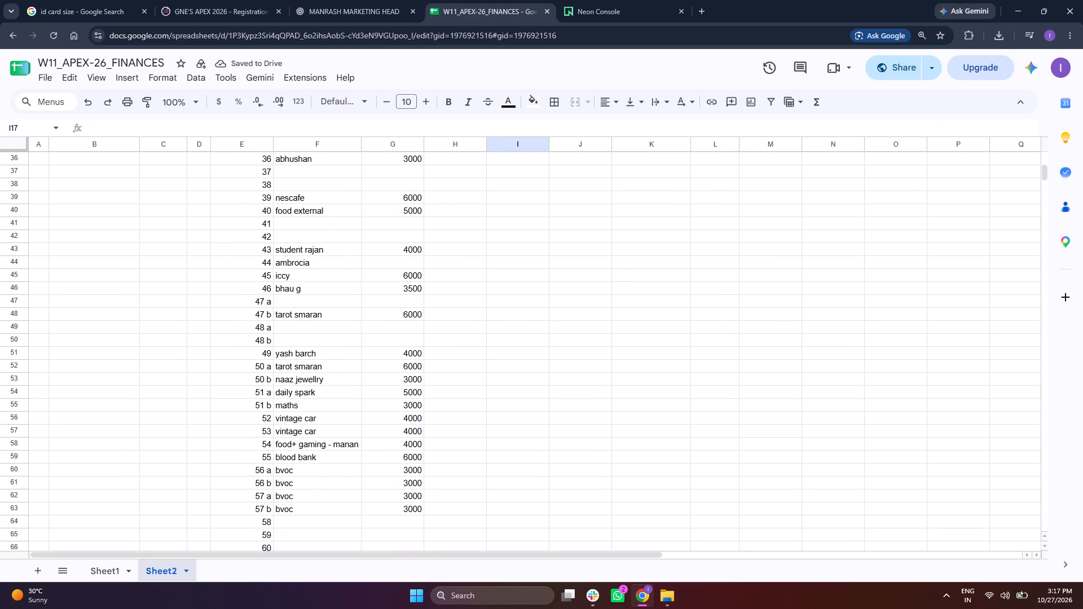
{"action": "left_click", "coordinate": [323, 220]}
{"action": "type", "text": "ncc"}
{"action": "key", "text": "Return"}
{"action": "type", "text": "iete"}
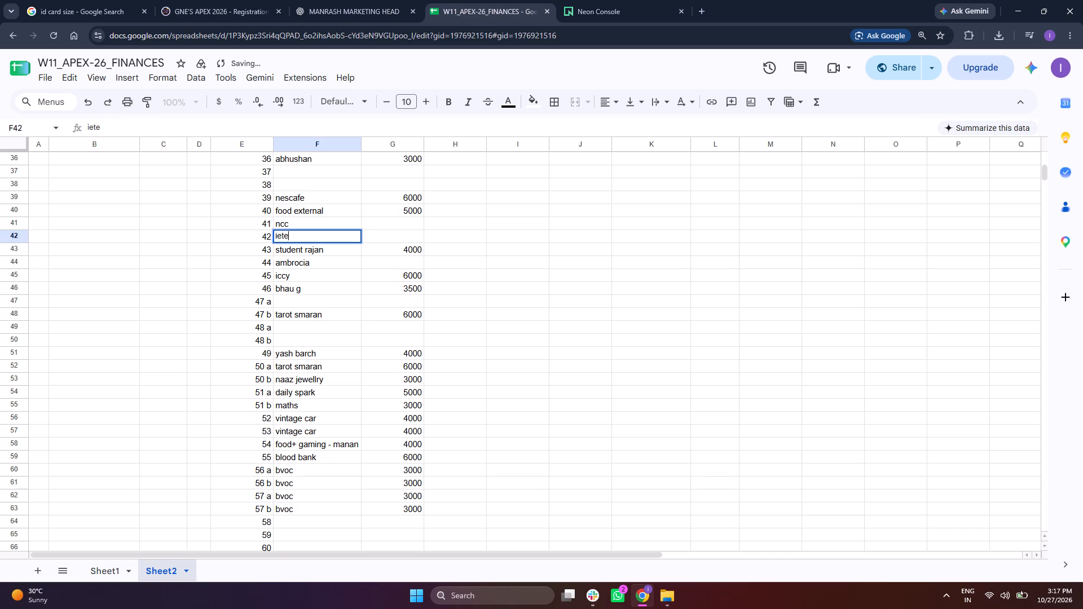
{"action": "left_click", "coordinate": [519, 286]}
Remove iete from the side list in column I.
{"action": "scroll", "coordinate": [519, 286], "scroll_direction": "up", "scroll_amount": 8}
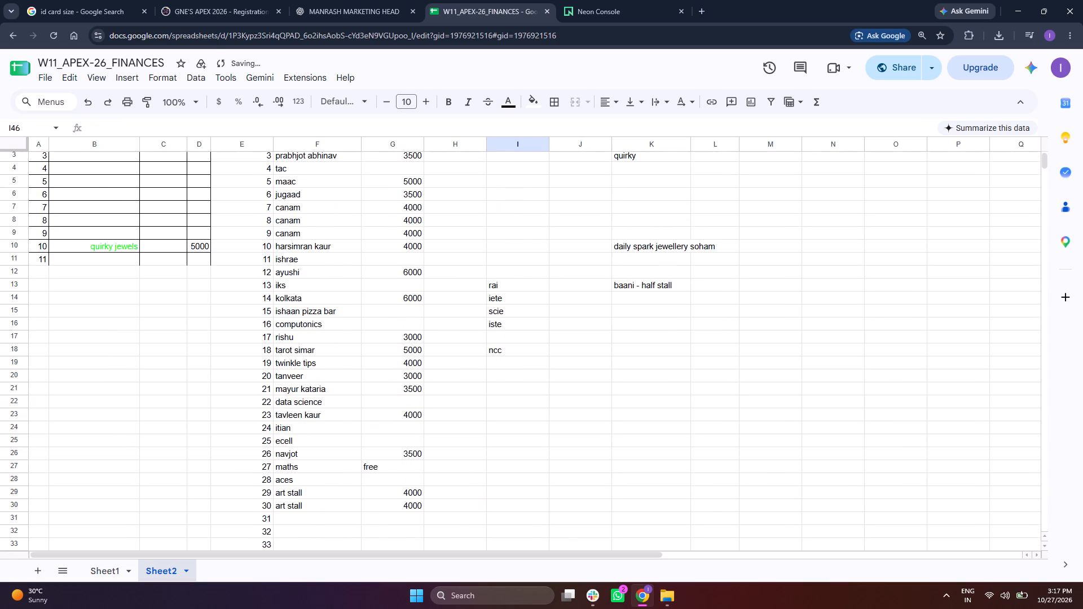
{"action": "left_click", "coordinate": [502, 326]}
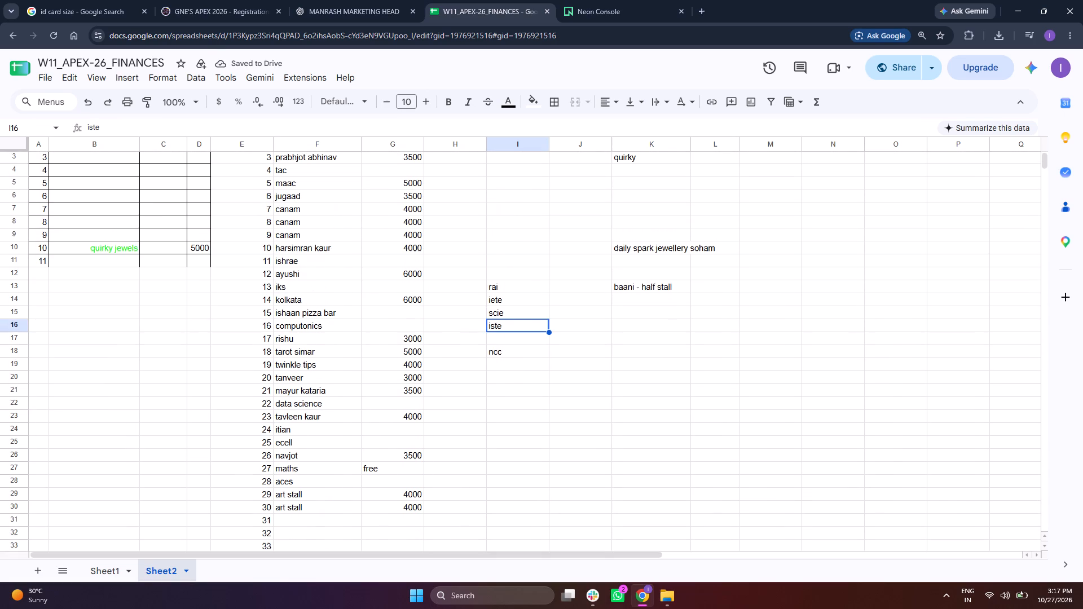
{"action": "key", "text": "Up"}
{"action": "key", "text": "Up"}
{"action": "key", "text": "BackSpace"}
{"action": "key", "text": "Down"}
{"action": "key", "text": "Down"}
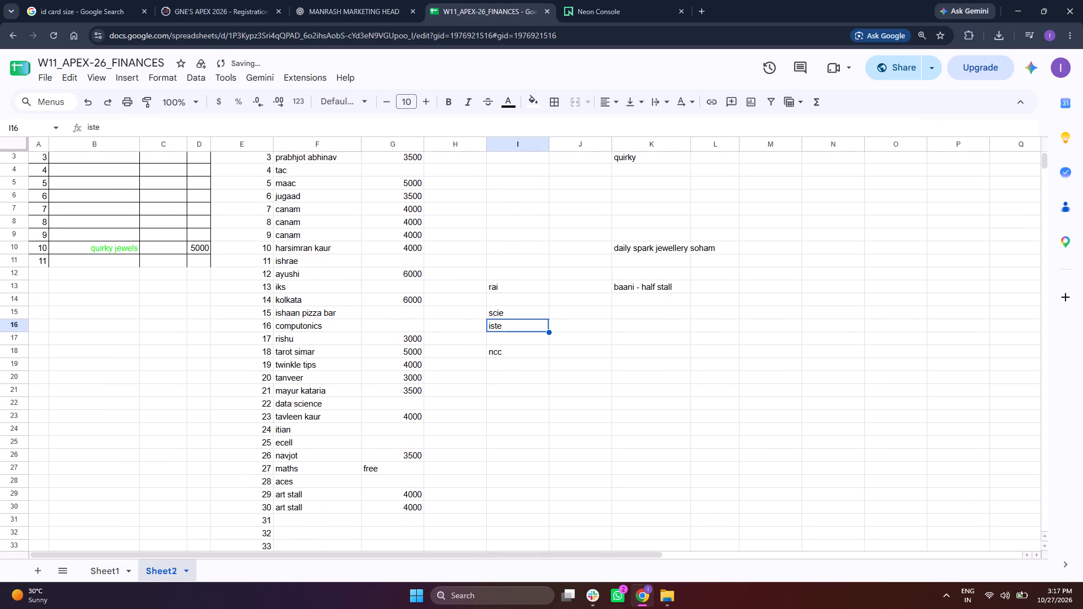
Move rai down one row in the column I side list to cell I14, directly above scie.
{"action": "key", "text": "Up"}
{"action": "key", "text": "Up"}
{"action": "key", "text": "Up"}
{"action": "key", "text": "BackSpace"}
{"action": "key", "text": "Down"}
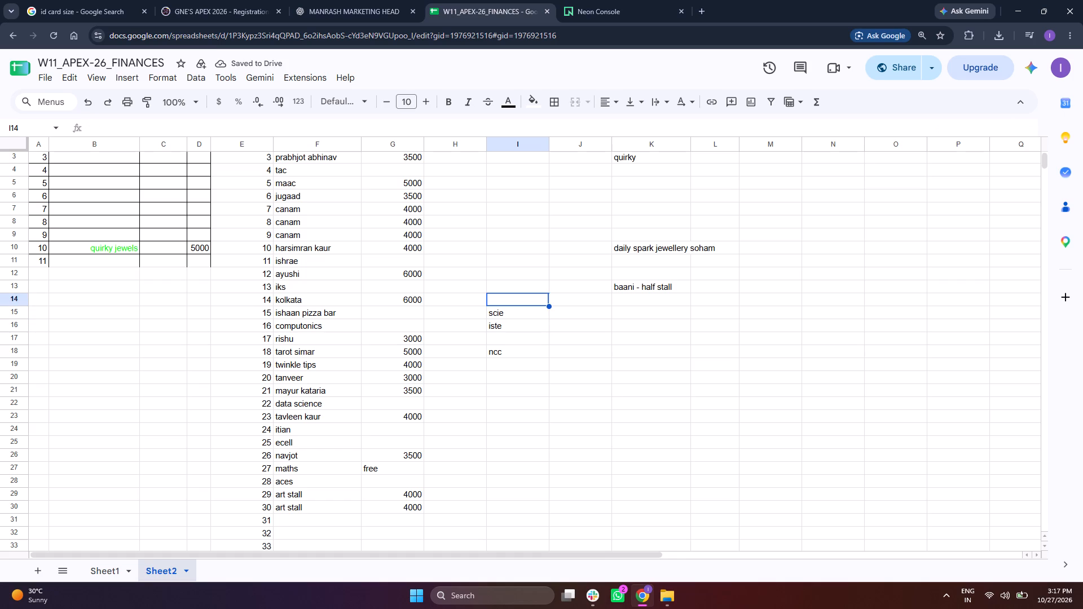
{"action": "type", "text": "rai"}
{"action": "key", "text": "Down"}
{"action": "key", "text": "Down"}
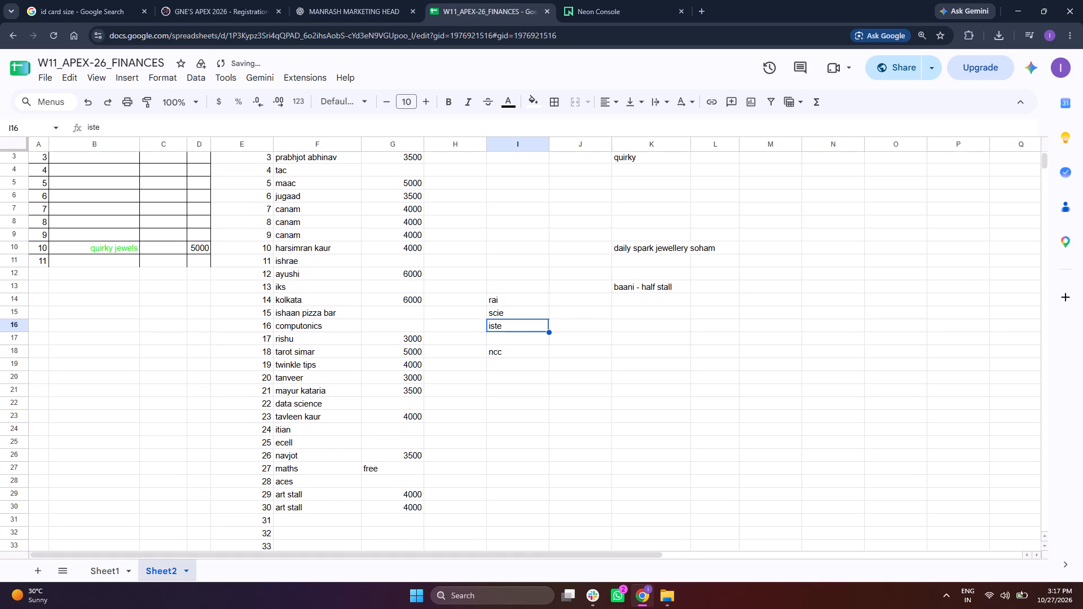
Remove ncc from the side list in column I.
{"action": "key", "text": "Down"}
{"action": "key", "text": "Down"}
{"action": "key", "text": "BackSpace"}
{"action": "left_click", "coordinate": [570, 436]}
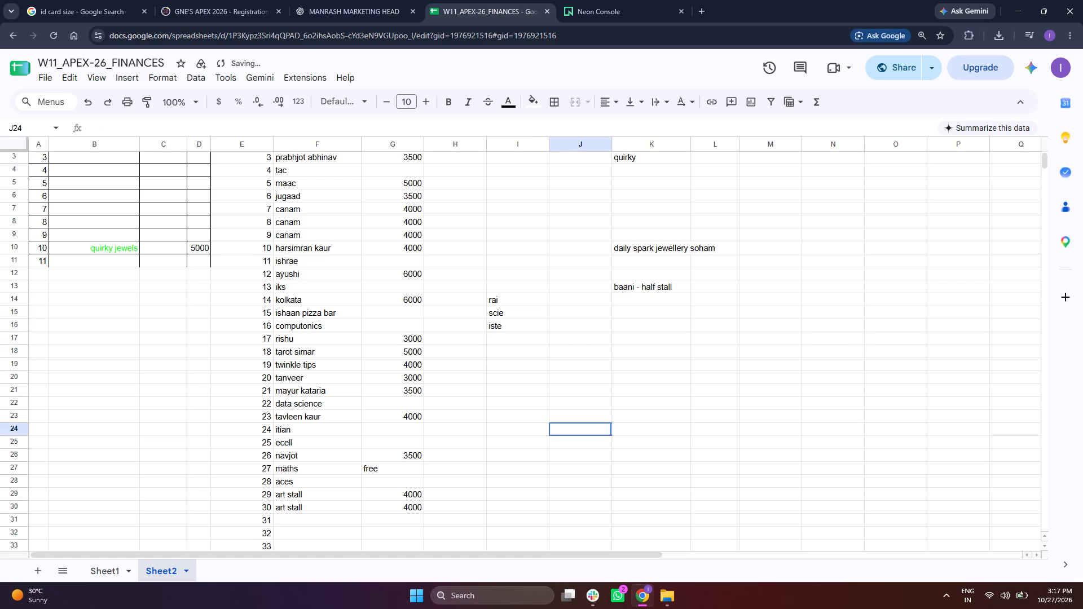
Assign rai to stall 31, scie to stall 32 and iste to stall 33 in column F.
{"action": "scroll", "coordinate": [570, 436], "scroll_direction": "down", "scroll_amount": 3}
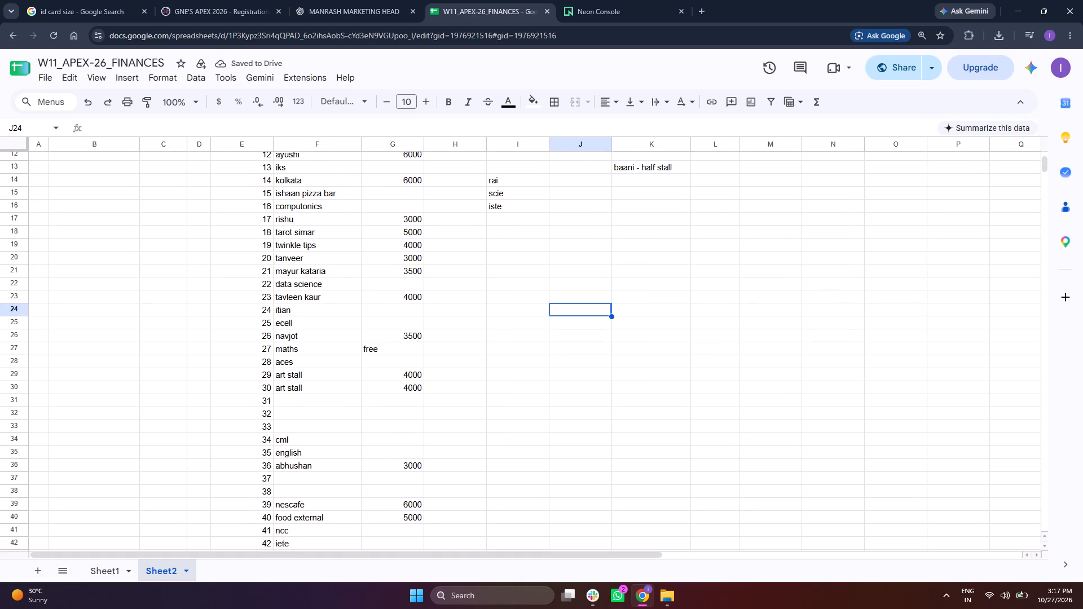
{"action": "left_click", "coordinate": [326, 404]}
{"action": "type", "text": "rai"}
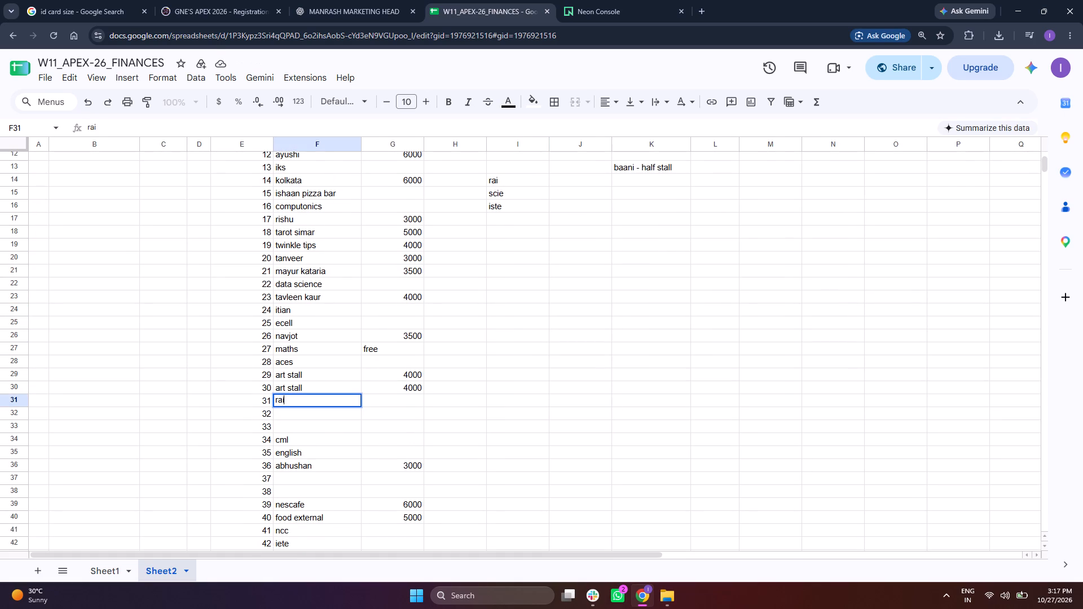
{"action": "key", "text": "BackSpace"}
{"action": "key", "text": "BackSpace"}
{"action": "key", "text": "BackSpace"}
{"action": "key", "text": "r"}
{"action": "key", "text": "a"}
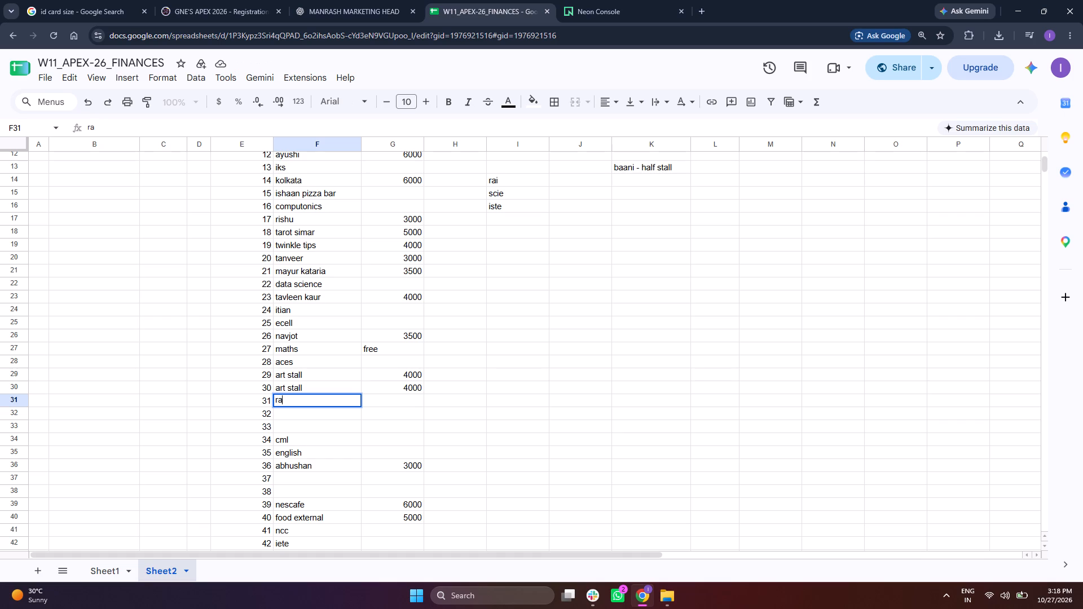
{"action": "key", "text": "i"}
{"action": "key", "text": "Return"}
{"action": "type", "text": "scie"}
{"action": "key", "text": "Return"}
{"action": "type", "text": "iste"}
{"action": "key", "text": "Return"}
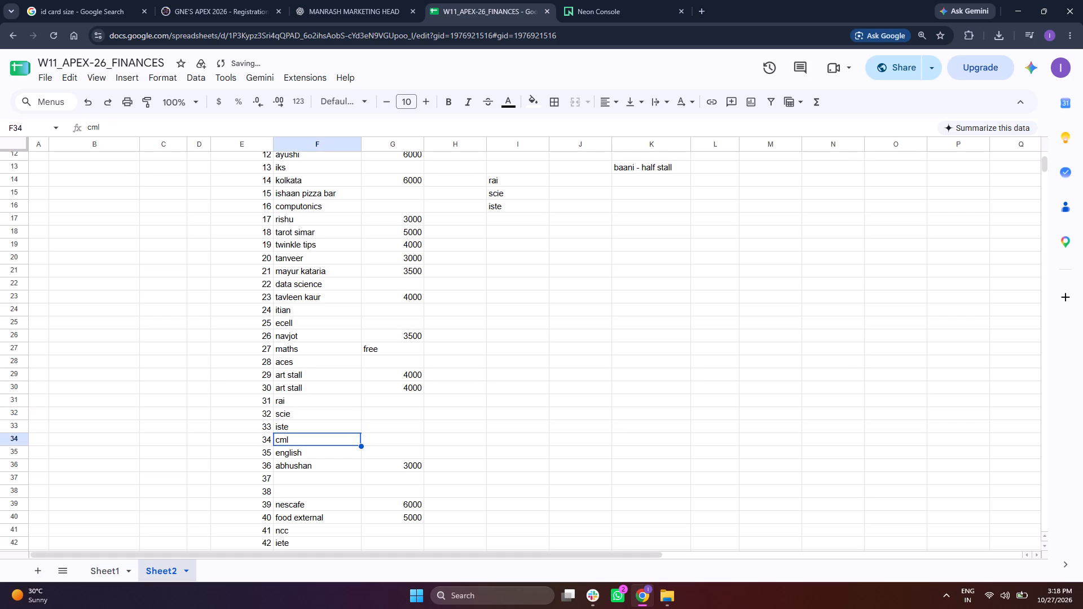
Clear the side-list entries rai, scie and iste from column I.
{"action": "left_click", "coordinate": [512, 179]}
{"action": "key", "text": "BackSpace"}
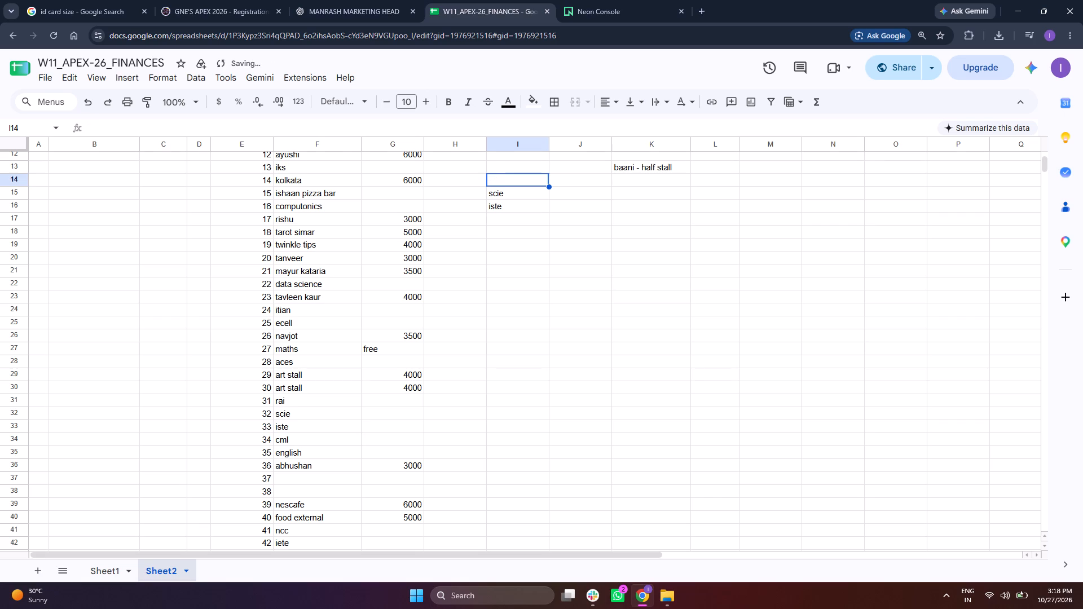
{"action": "key", "text": "Down"}
{"action": "key", "text": "BackSpace"}
{"action": "key", "text": "Down"}
{"action": "key", "text": "BackSpace"}
{"action": "key", "text": "Down"}
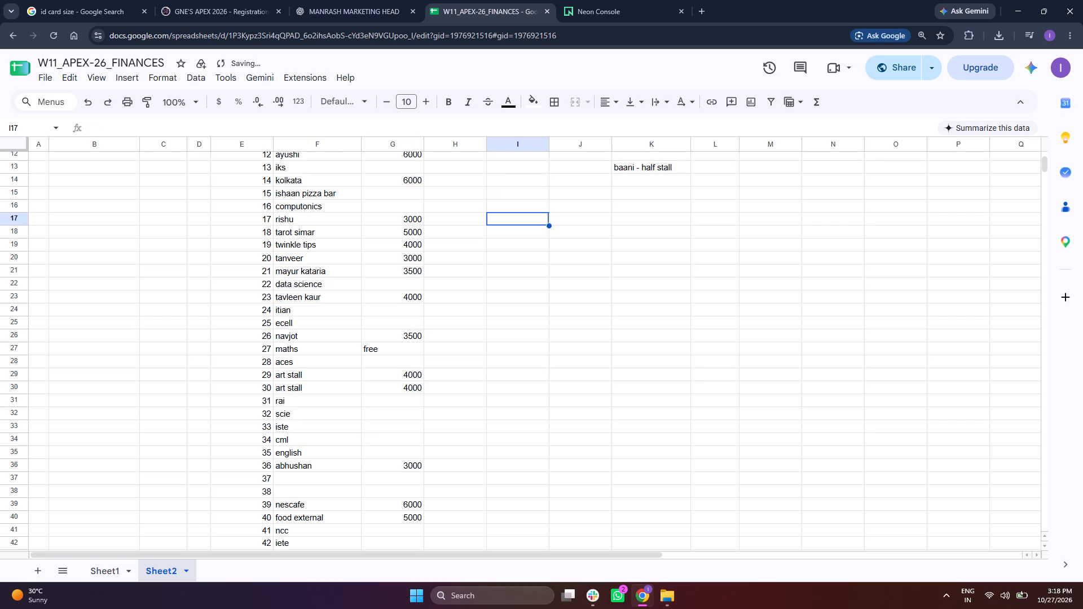
Review the stall allocation list for free stalls and for column K vendors that already have a stall.
{"action": "scroll", "coordinate": [512, 179], "scroll_direction": "up", "scroll_amount": 7}
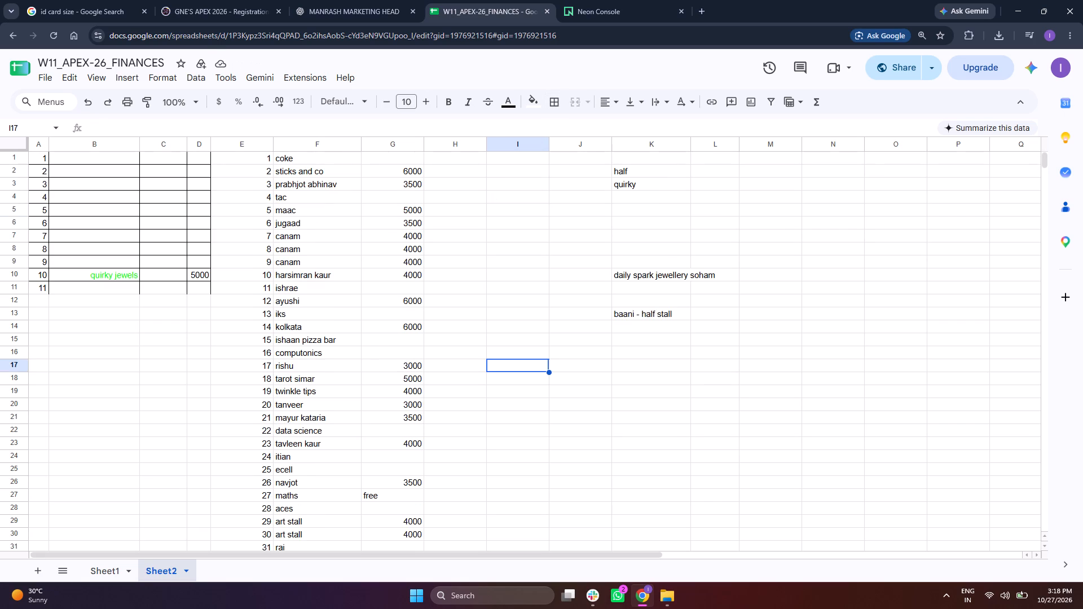
{"action": "scroll", "coordinate": [455, 364], "scroll_direction": "down", "scroll_amount": 5}
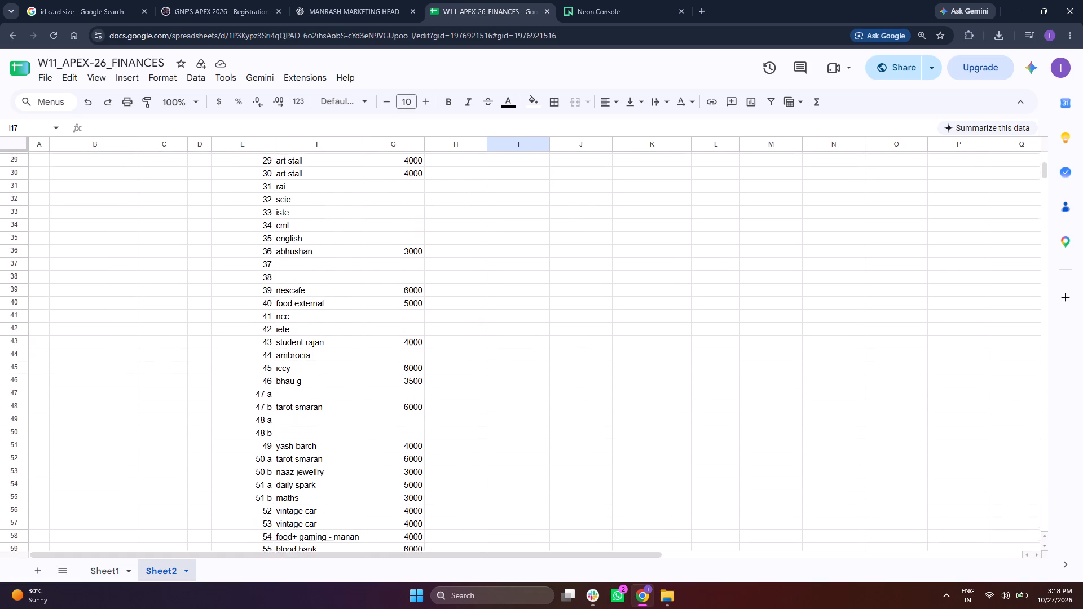
{"action": "scroll", "coordinate": [457, 355], "scroll_direction": "down", "scroll_amount": 1}
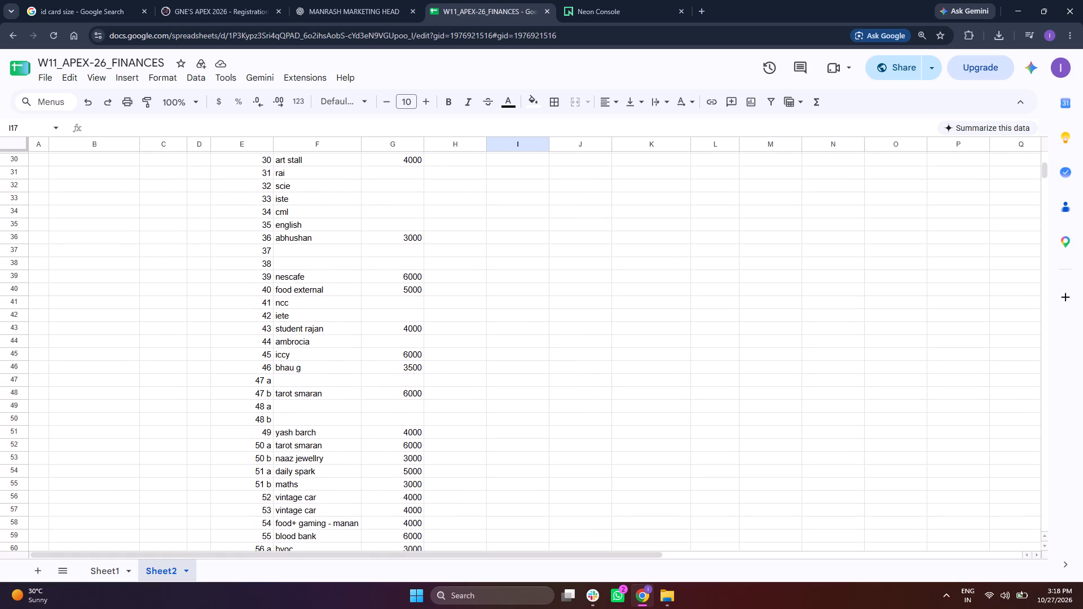
{"action": "scroll", "coordinate": [457, 355], "scroll_direction": "down", "scroll_amount": 4}
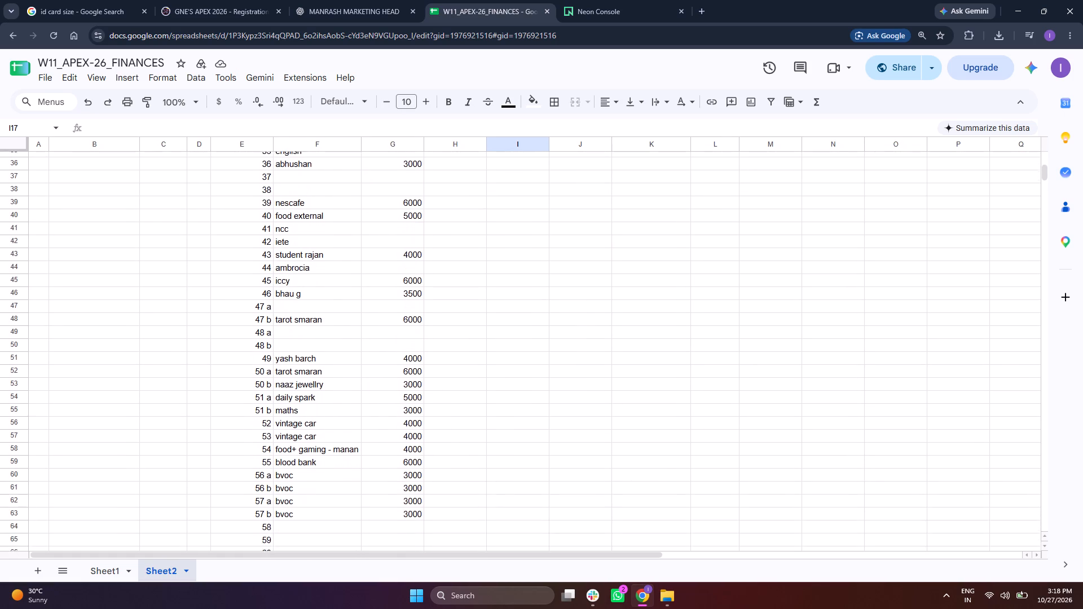
{"action": "scroll", "coordinate": [472, 336], "scroll_direction": "down", "scroll_amount": 2}
{"action": "scroll", "coordinate": [472, 336], "scroll_direction": "up", "scroll_amount": 12}
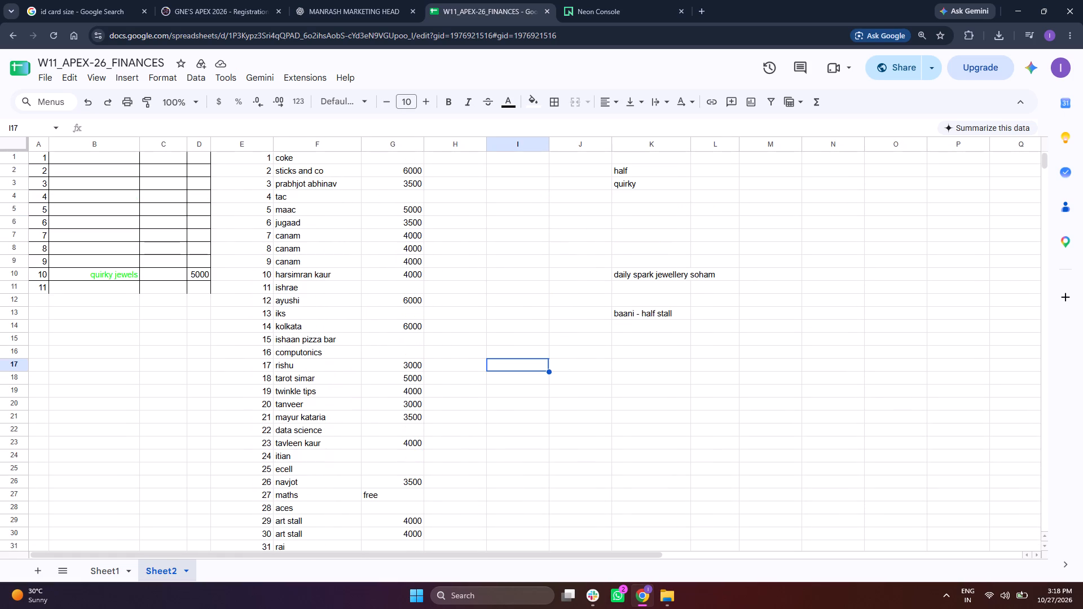
Remove the daily spark jewellery entry from cell K10.
{"action": "left_click", "coordinate": [636, 279]}
{"action": "key", "text": "BackSpace"}
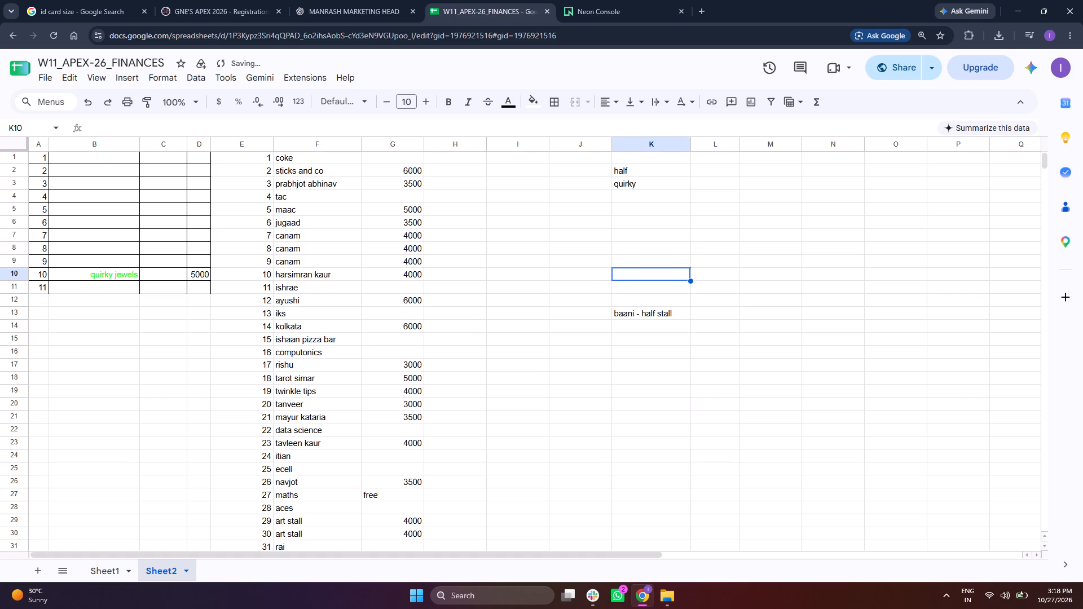
Assign quirky to stall 37 in column F.
{"action": "scroll", "coordinate": [375, 360], "scroll_direction": "down", "scroll_amount": 6}
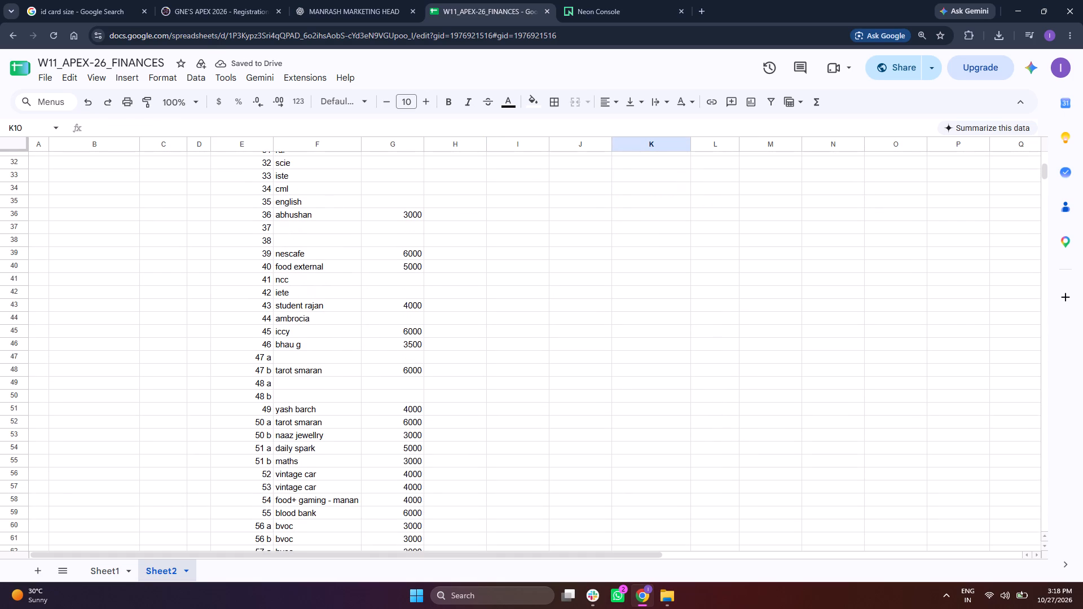
{"action": "left_click", "coordinate": [341, 228]}
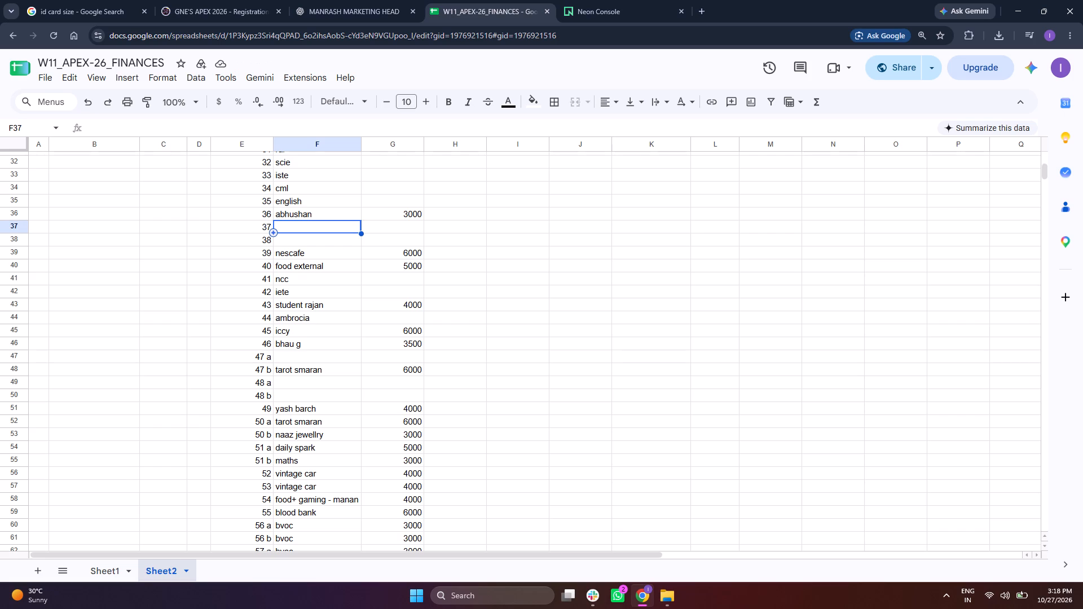
{"action": "type", "text": "quirk"}
{"action": "key", "text": "y"}
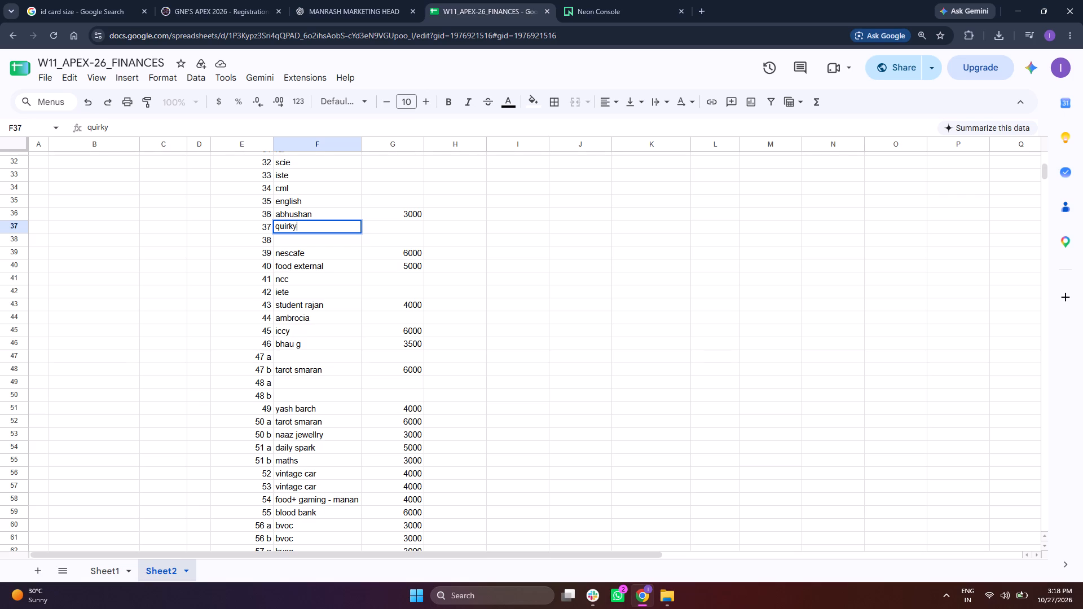
{"action": "key", "text": "Return"}
Remove quirky from the pending vendor notes in column K.
{"action": "scroll", "coordinate": [362, 436], "scroll_direction": "up", "scroll_amount": 7}
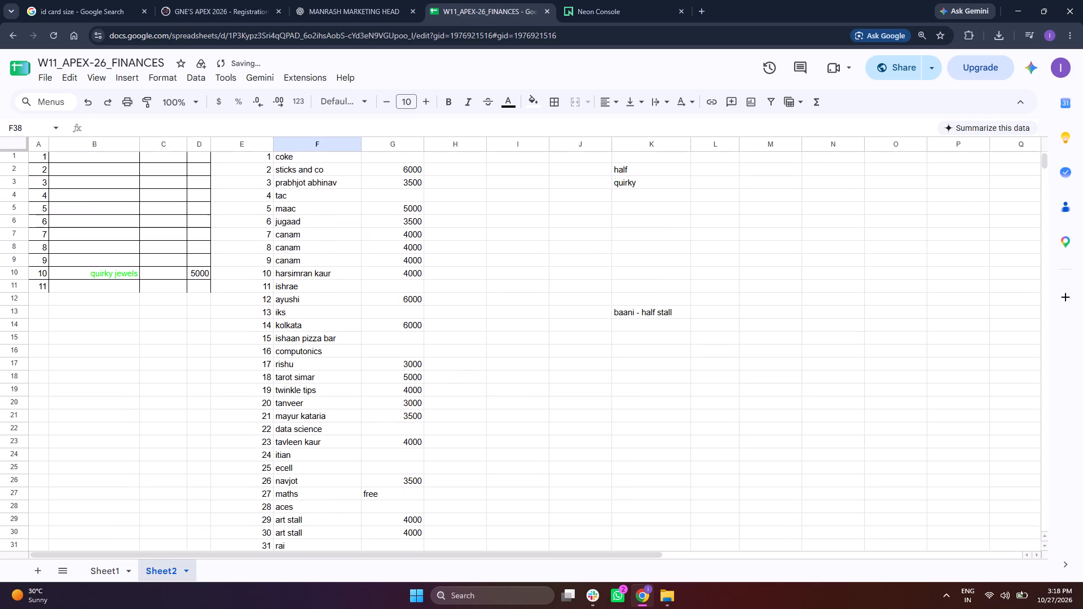
{"action": "scroll", "coordinate": [362, 436], "scroll_direction": "up", "scroll_amount": 1}
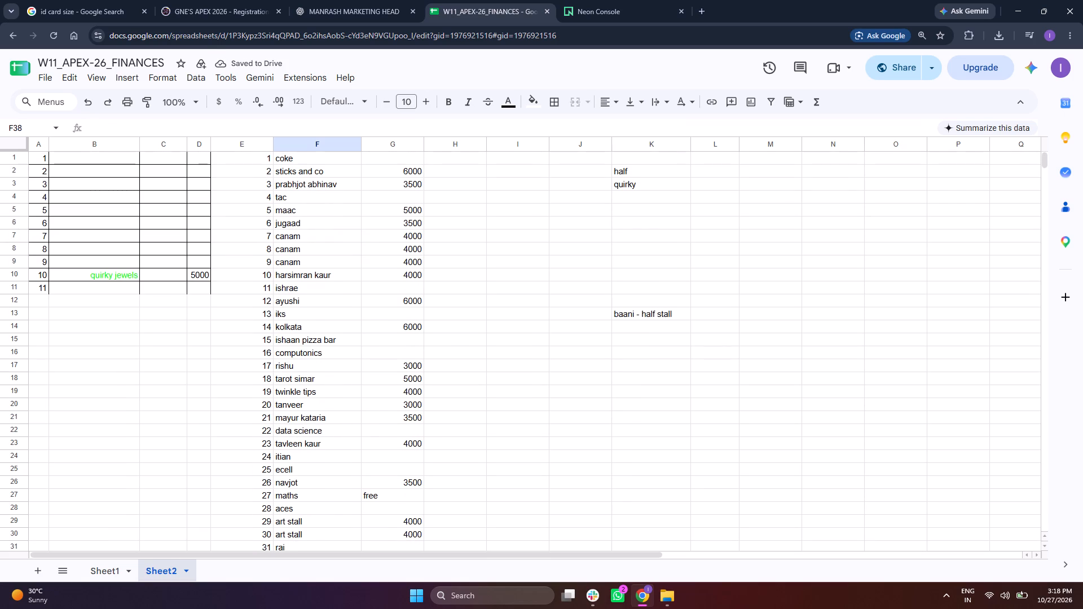
{"action": "left_click", "coordinate": [643, 191]}
{"action": "key", "text": "BackSpace"}
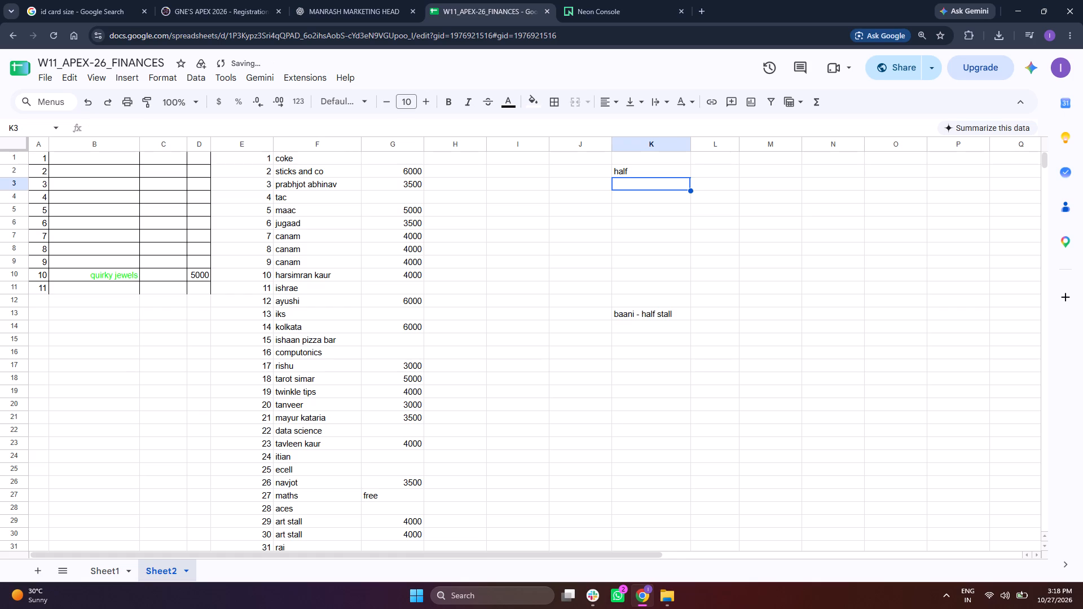
Clear the quirky jewels name and its amount from row 10 of the bordered table in columns A to D.
{"action": "left_click", "coordinate": [82, 281]}
{"action": "key", "text": "BackSpace"}
{"action": "key", "text": "Right"}
{"action": "key", "text": "Right"}
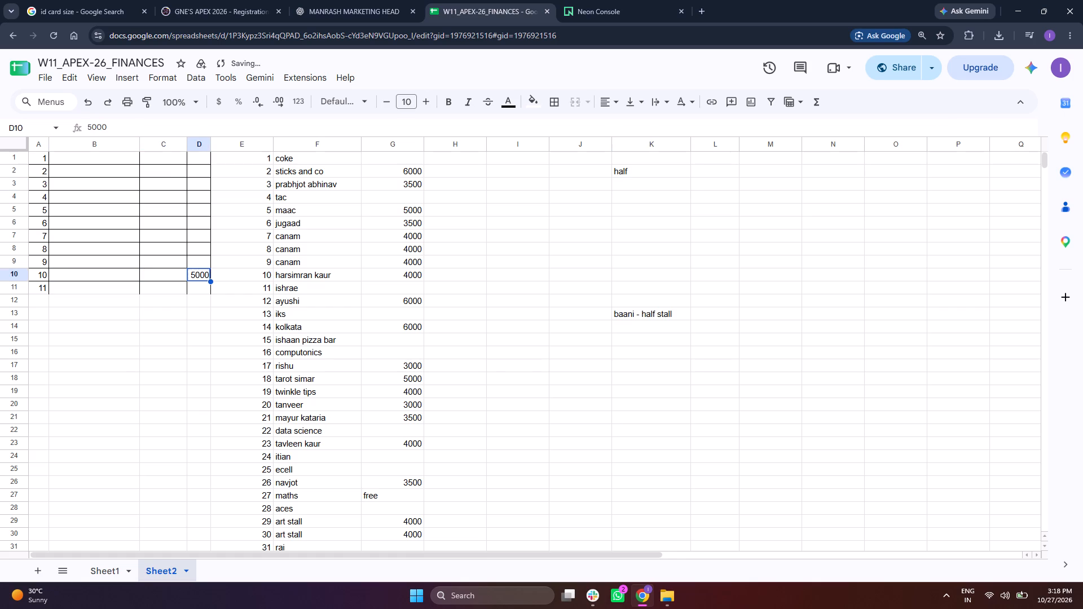
{"action": "key", "text": "BackSpace"}
{"action": "key", "text": "Right"}
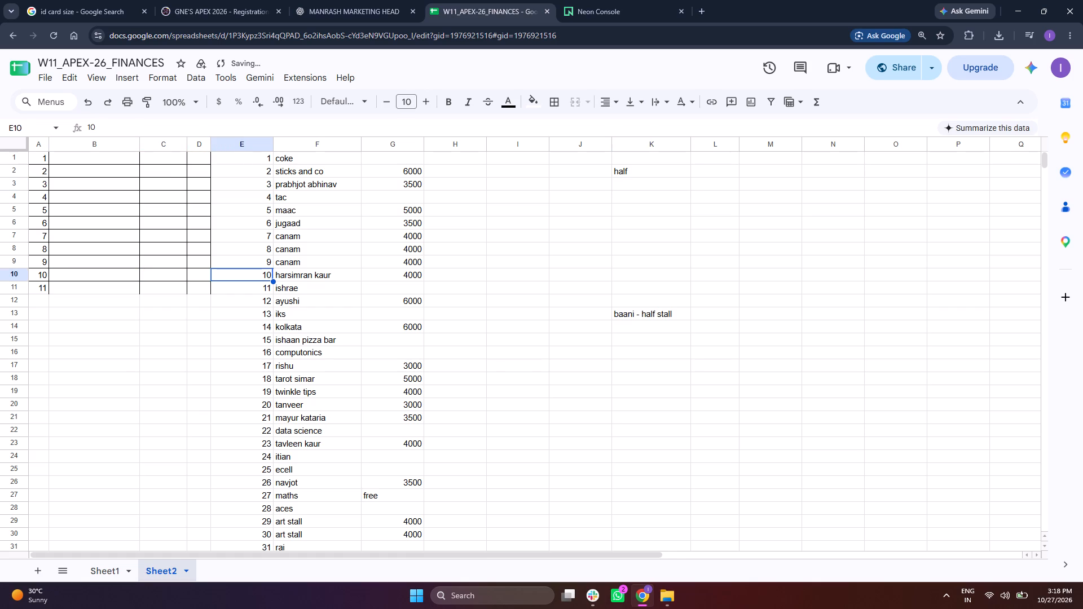
{"action": "scroll", "coordinate": [0, 272], "scroll_direction": "up", "scroll_amount": 5}
Go through the stall allocation list and select the amount cell in column G for quirky at stall 37.
{"action": "left_click", "coordinate": [70, 395]}
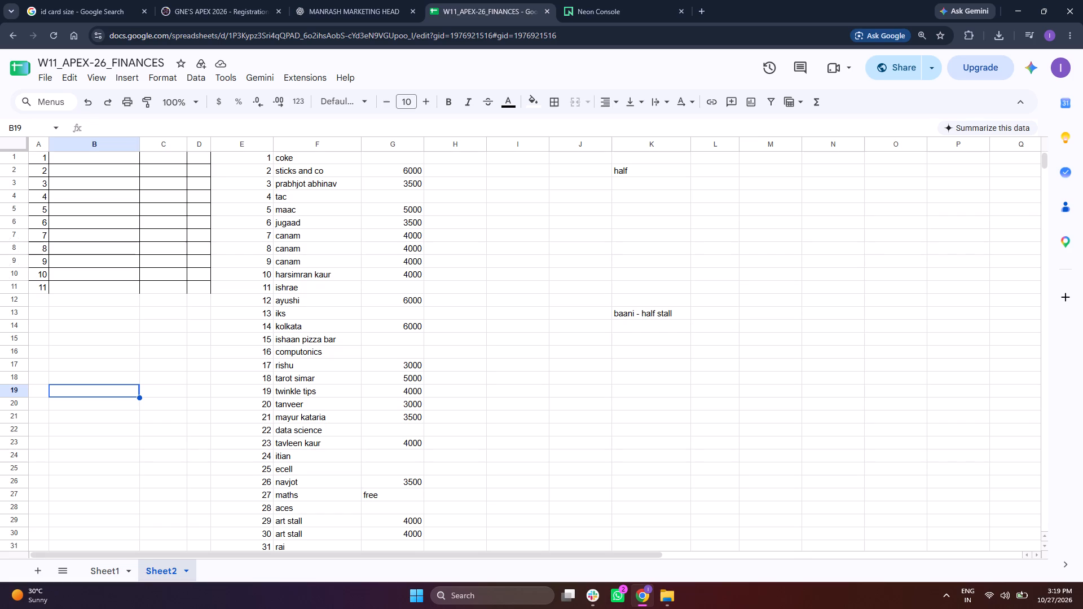
{"action": "scroll", "coordinate": [408, 362], "scroll_direction": "down", "scroll_amount": 7}
{"action": "scroll", "coordinate": [408, 362], "scroll_direction": "up", "scroll_amount": 2}
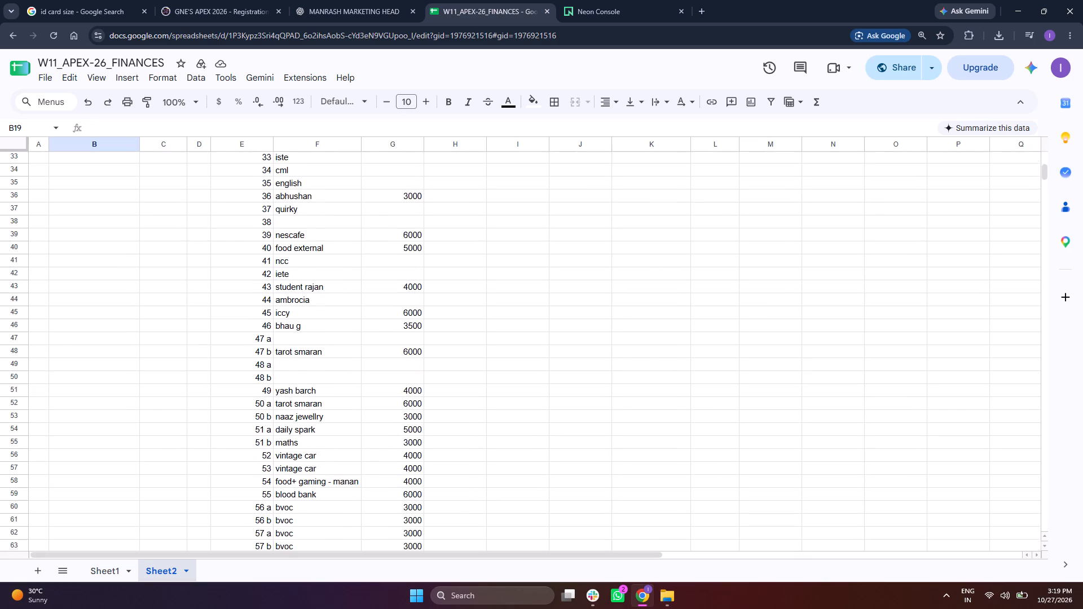
{"action": "scroll", "coordinate": [408, 362], "scroll_direction": "up", "scroll_amount": 2}
{"action": "scroll", "coordinate": [408, 362], "scroll_direction": "down", "scroll_amount": 1}
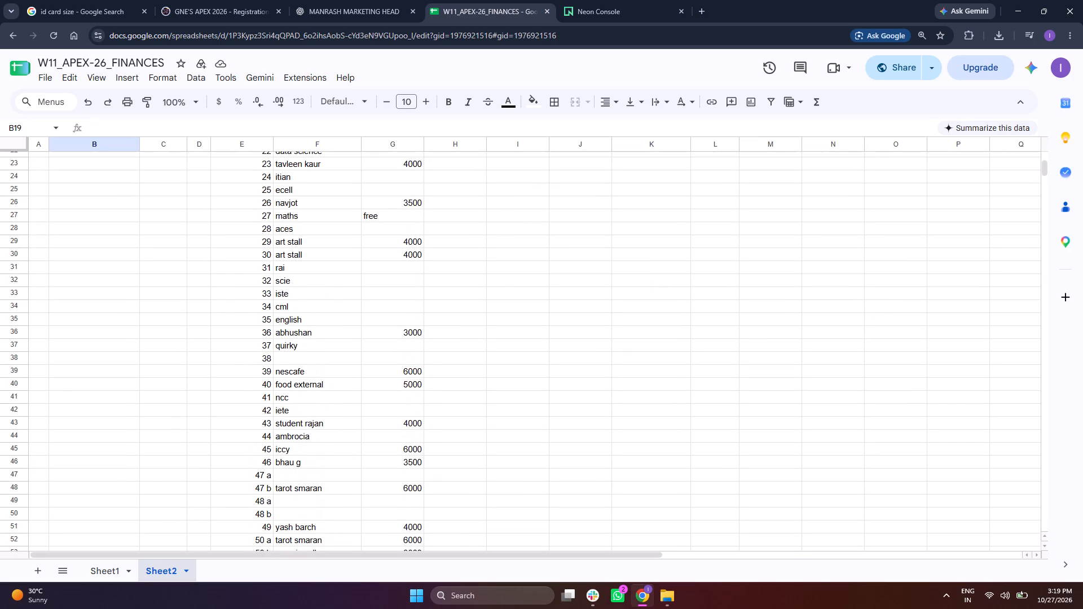
{"action": "scroll", "coordinate": [408, 362], "scroll_direction": "down", "scroll_amount": 1}
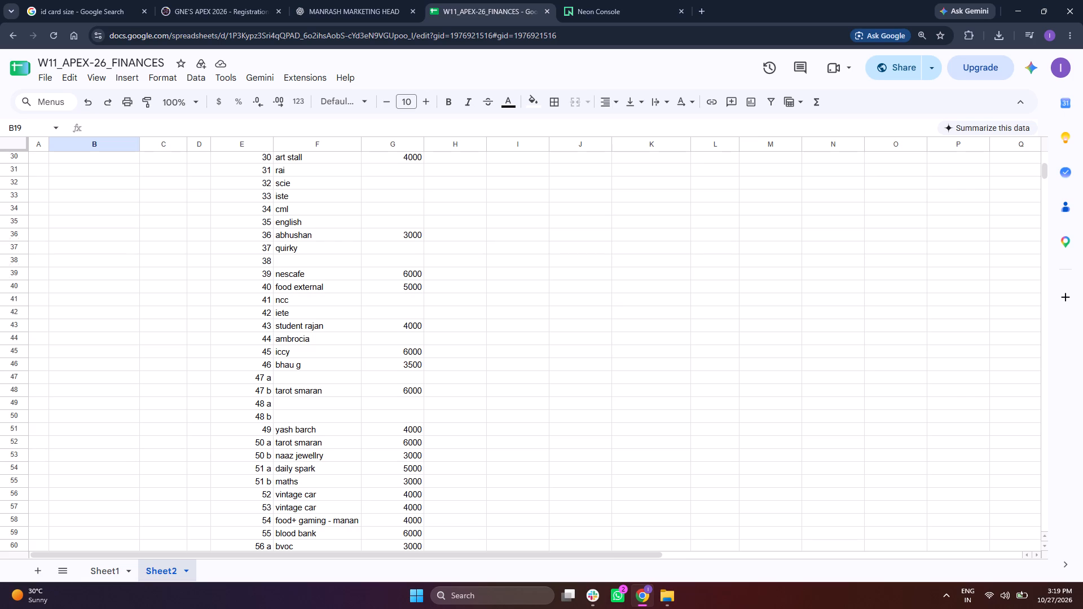
{"action": "left_click", "coordinate": [387, 250]}
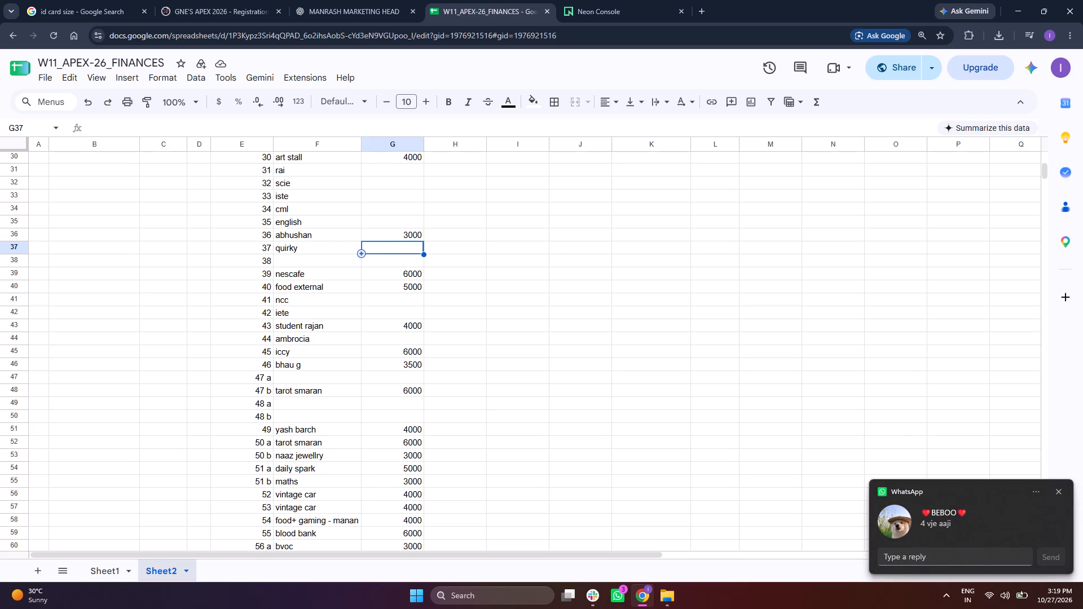
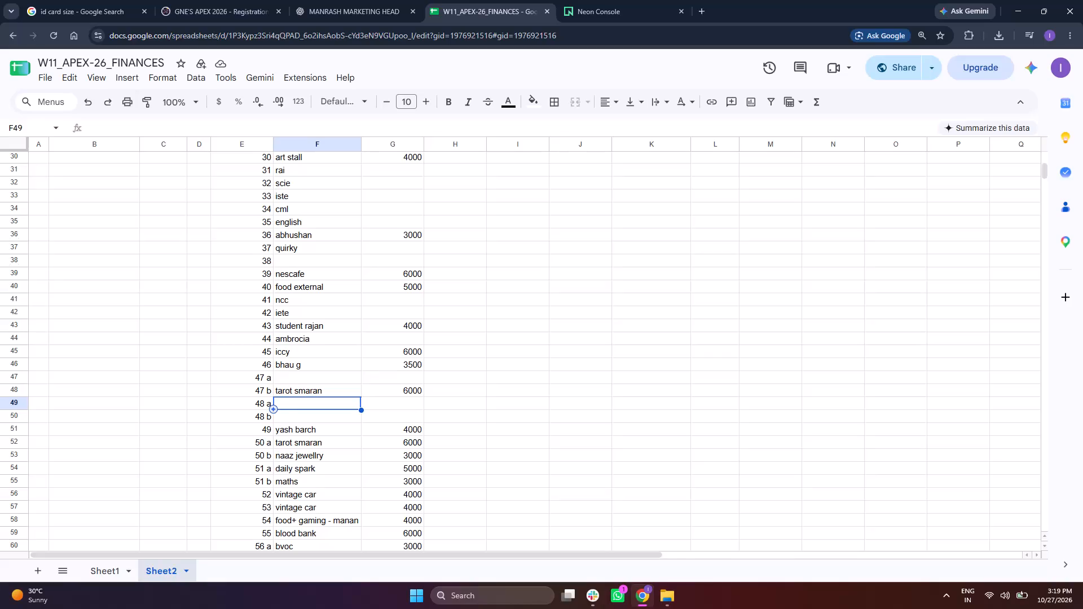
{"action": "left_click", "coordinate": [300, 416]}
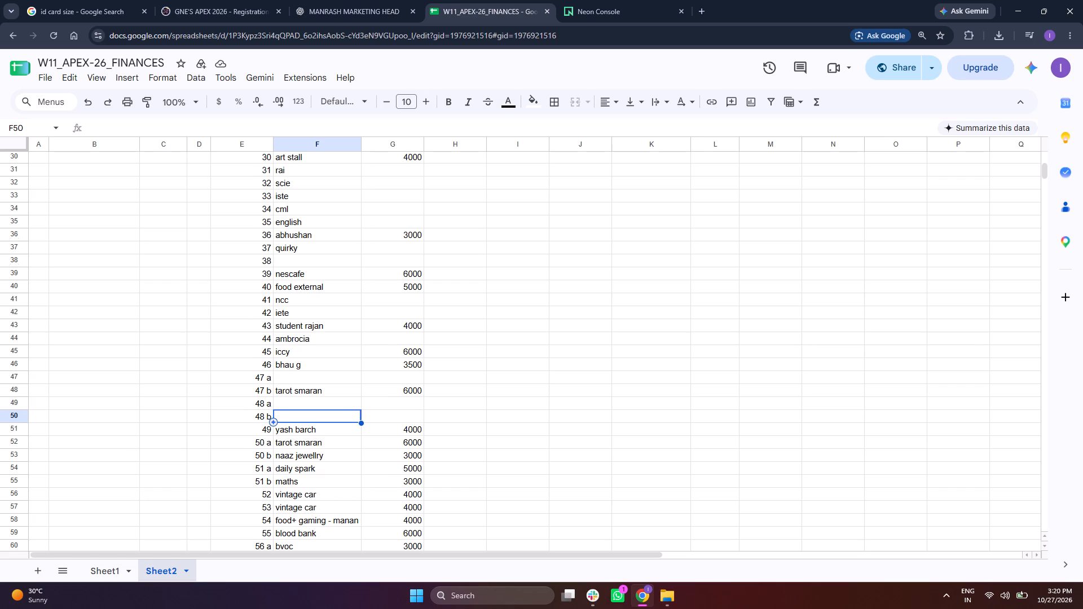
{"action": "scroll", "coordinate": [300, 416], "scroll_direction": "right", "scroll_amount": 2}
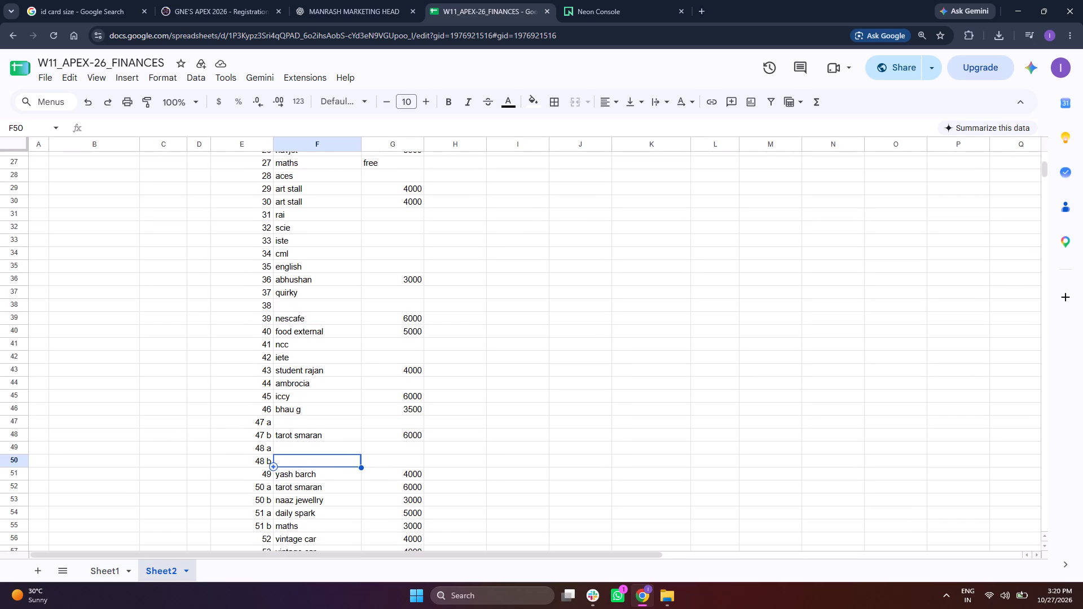
Clear the quirky entry from stall 37 in column F.
{"action": "left_click", "coordinate": [316, 295]}
{"action": "key", "text": "BackSpace"}
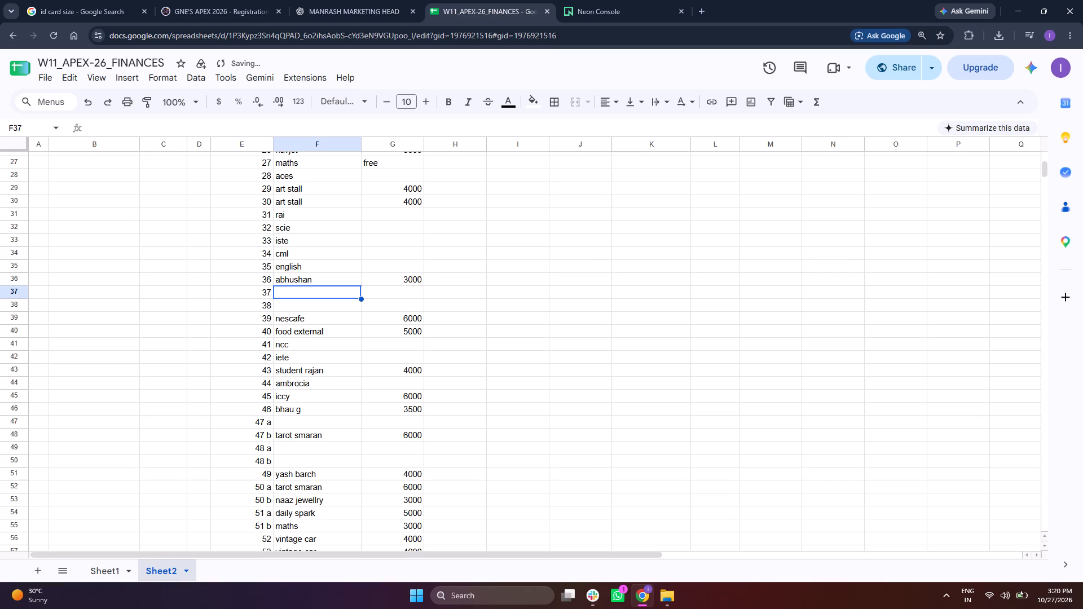
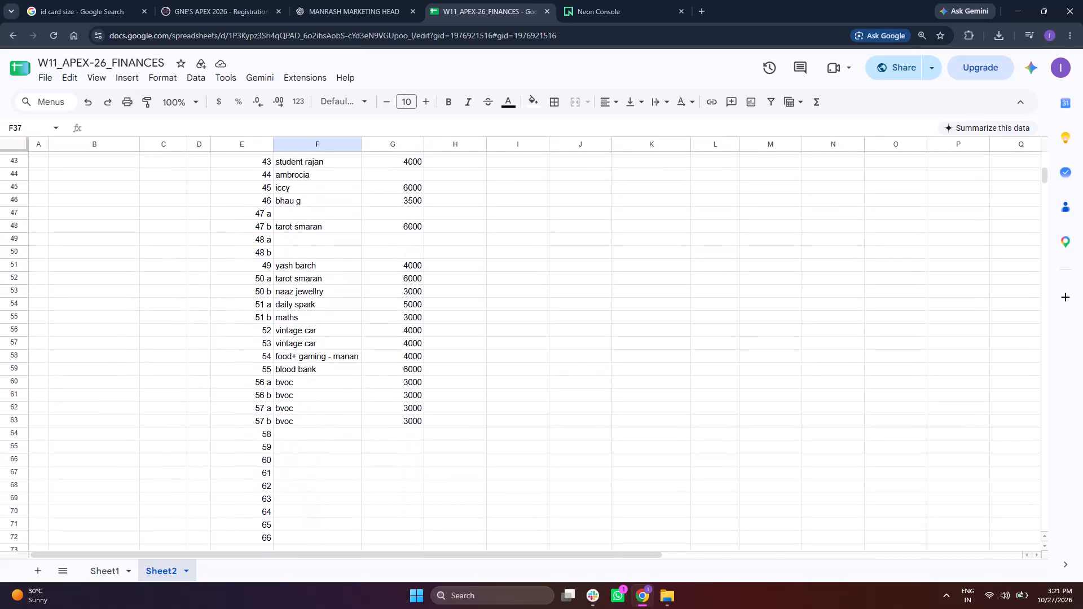
Review the stall list on Sheet2 from the first stalls through stall 66, checking allocations, amounts, unassigned stalls and remaining side-list entries.
{"action": "scroll", "coordinate": [516, 338], "scroll_direction": "right", "scroll_amount": 1}
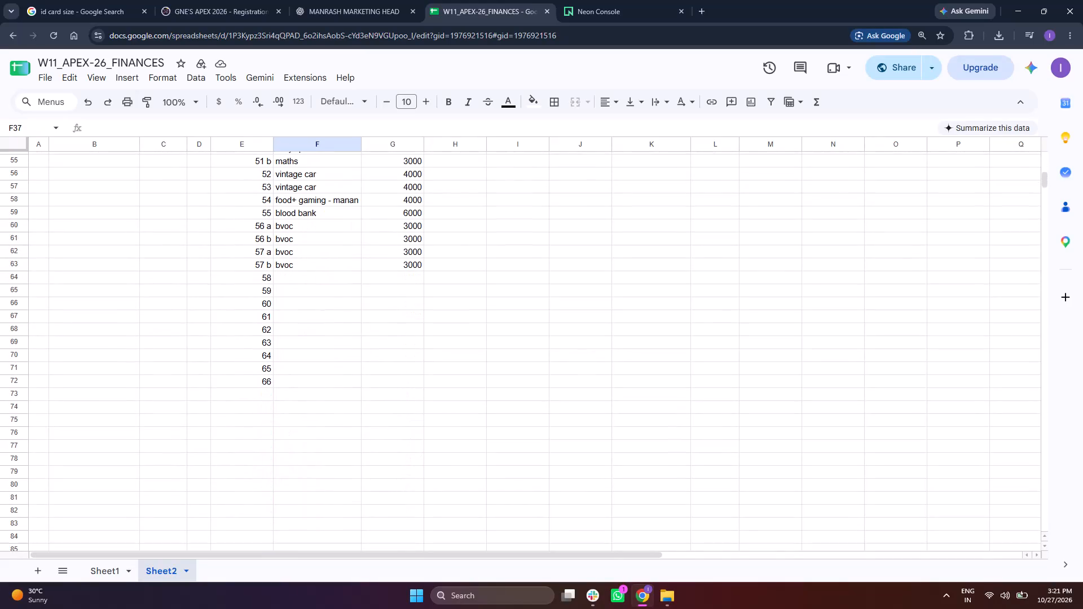
{"action": "scroll", "coordinate": [516, 338], "scroll_direction": "right", "scroll_amount": 1}
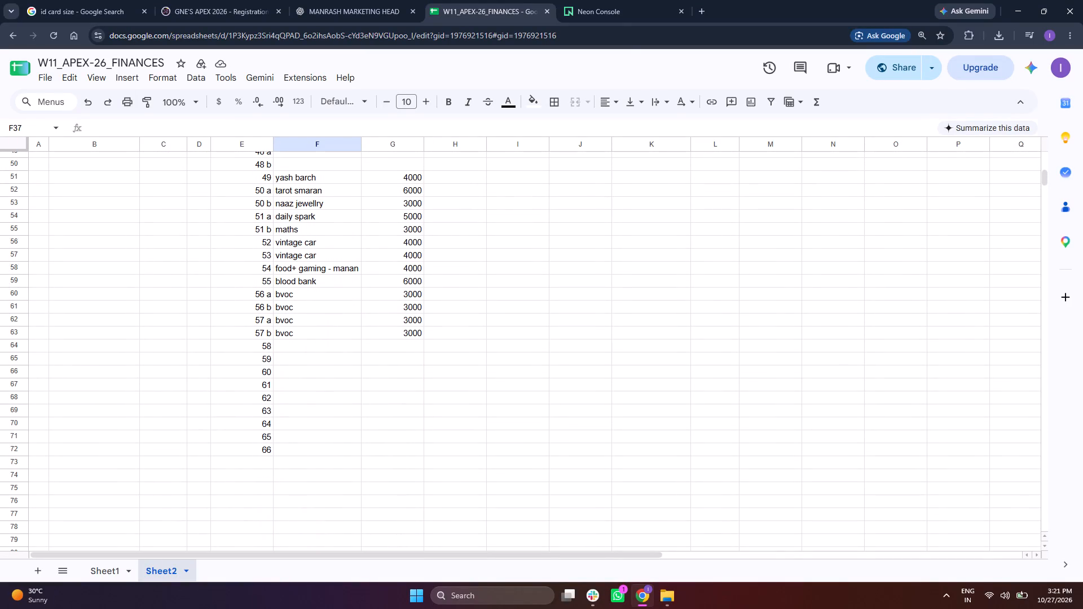
{"action": "scroll", "coordinate": [516, 338], "scroll_direction": "up", "scroll_amount": 1}
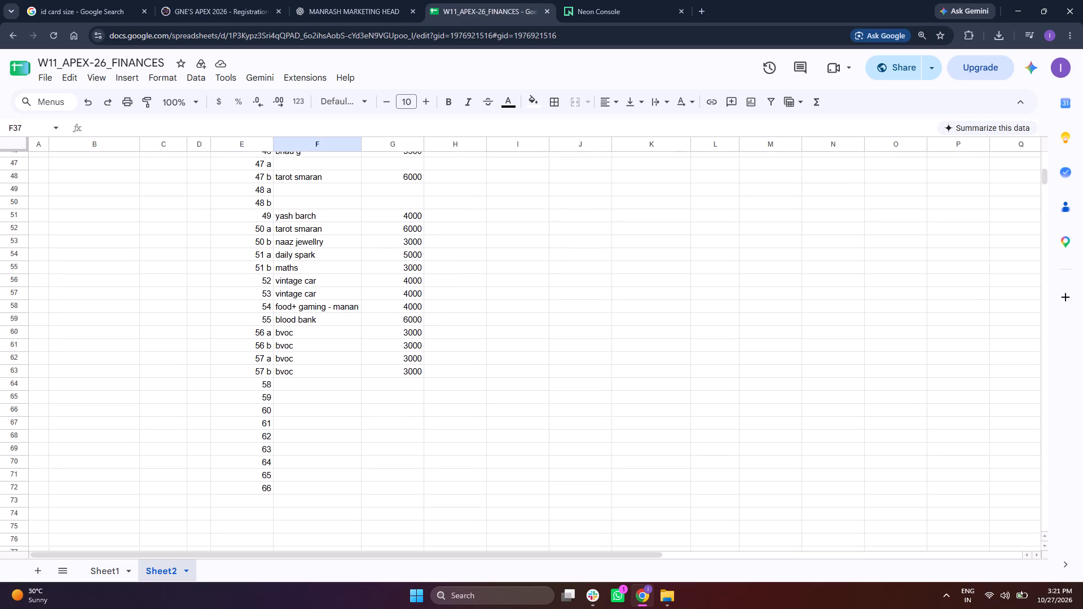
{"action": "scroll", "coordinate": [516, 338], "scroll_direction": "up", "scroll_amount": 2}
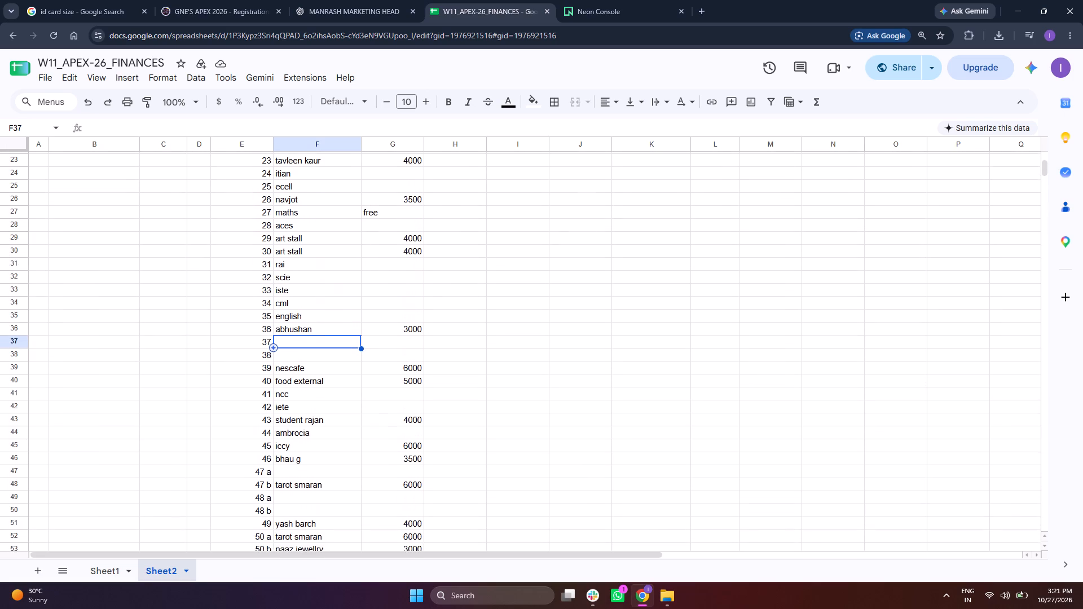
{"action": "scroll", "coordinate": [516, 338], "scroll_direction": "up", "scroll_amount": 2}
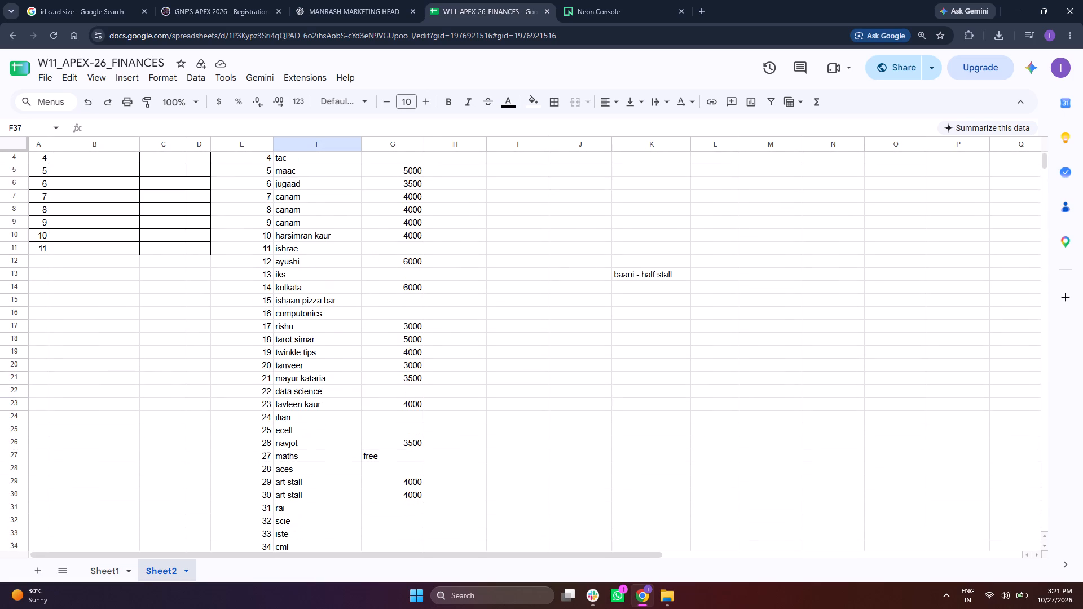
{"action": "scroll", "coordinate": [516, 338], "scroll_direction": "down", "scroll_amount": 3}
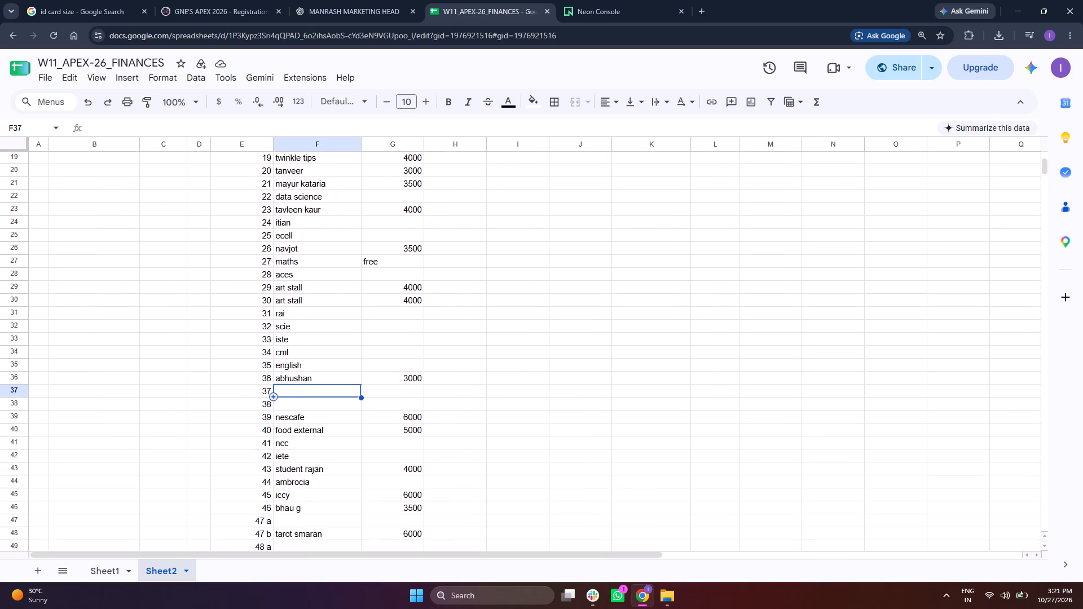
{"action": "scroll", "coordinate": [516, 338], "scroll_direction": "down", "scroll_amount": 4}
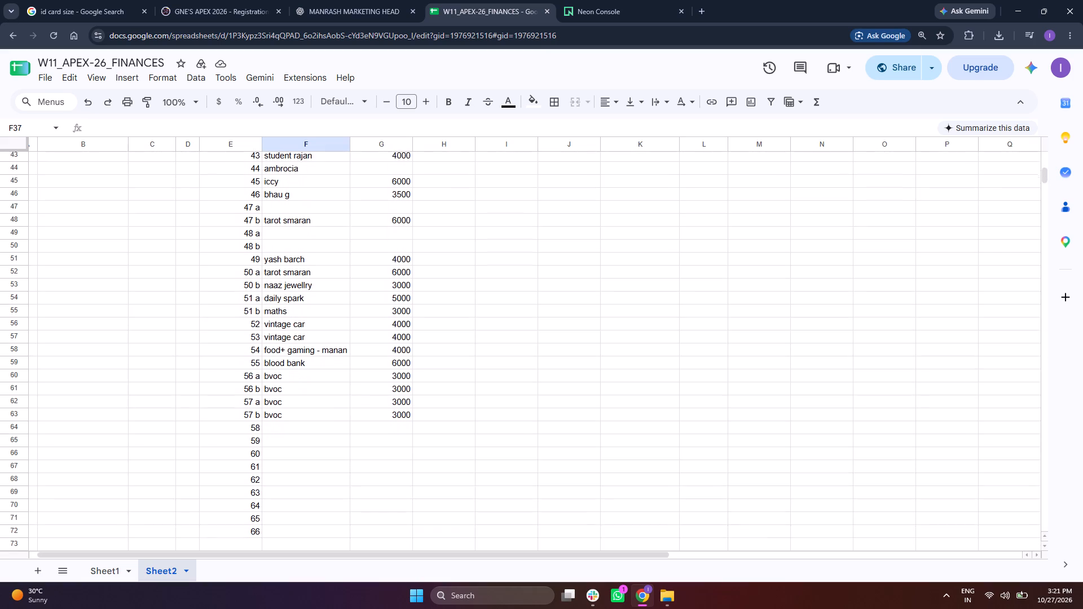
{"action": "scroll", "coordinate": [516, 338], "scroll_direction": "down", "scroll_amount": 1}
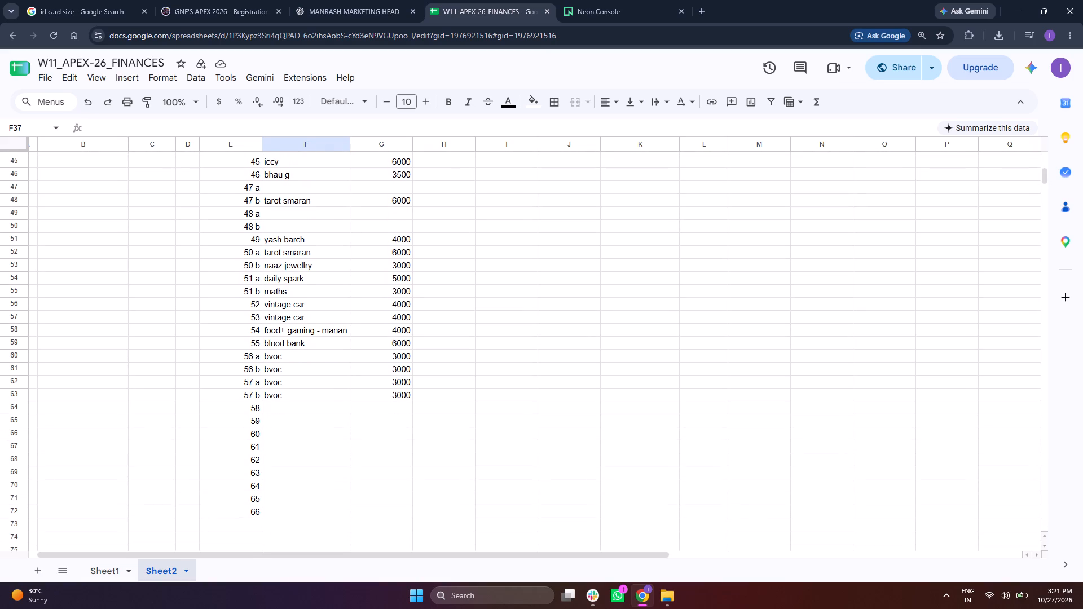
{"action": "scroll", "coordinate": [516, 338], "scroll_direction": "up", "scroll_amount": 1}
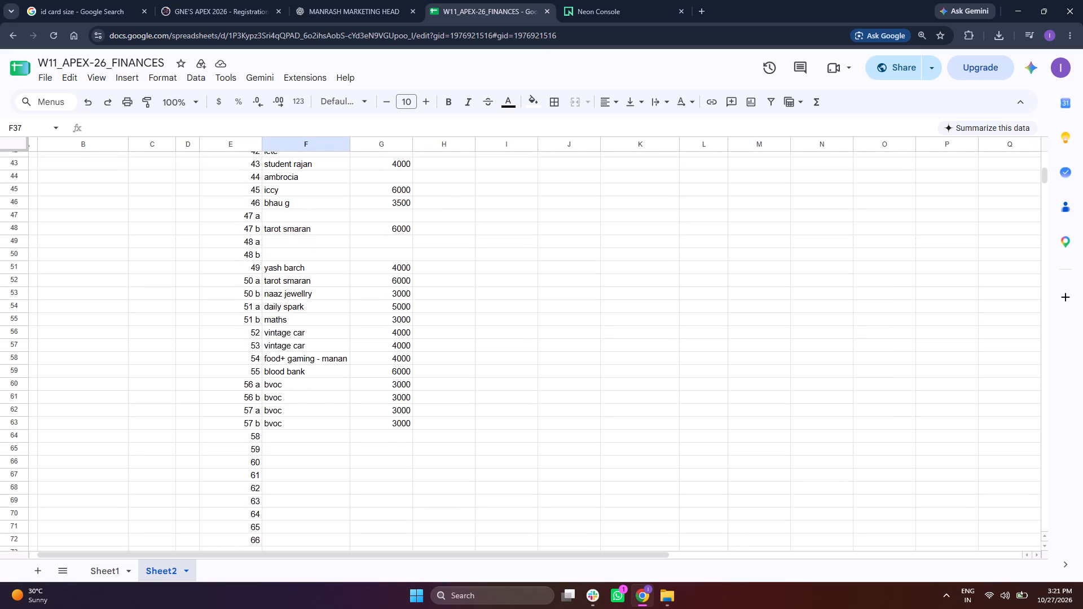
{"action": "scroll", "coordinate": [516, 338], "scroll_direction": "up", "scroll_amount": 4}
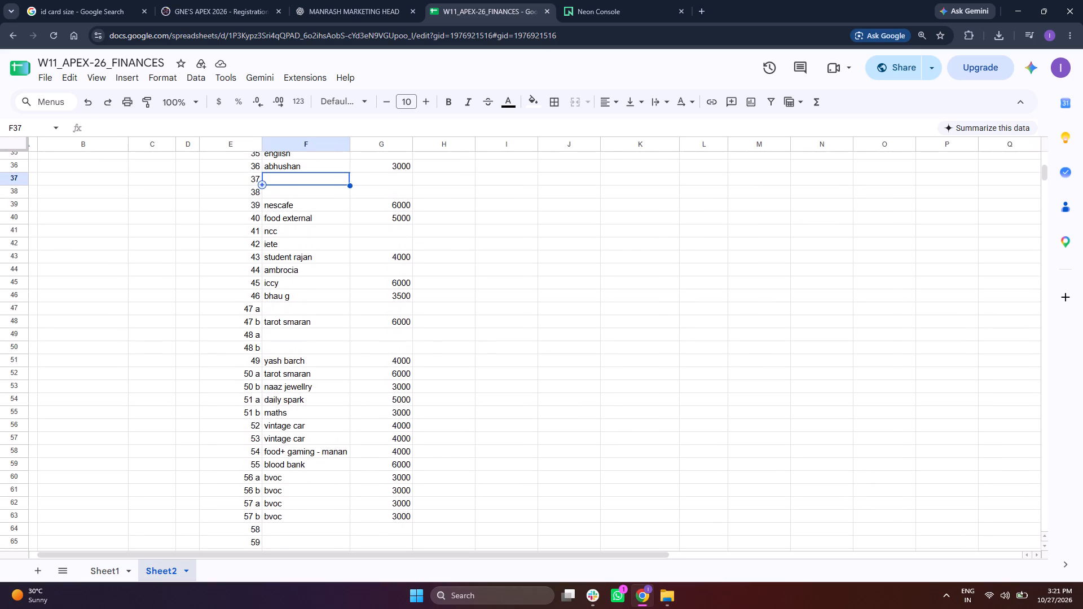
{"action": "scroll", "coordinate": [516, 338], "scroll_direction": "up", "scroll_amount": 2}
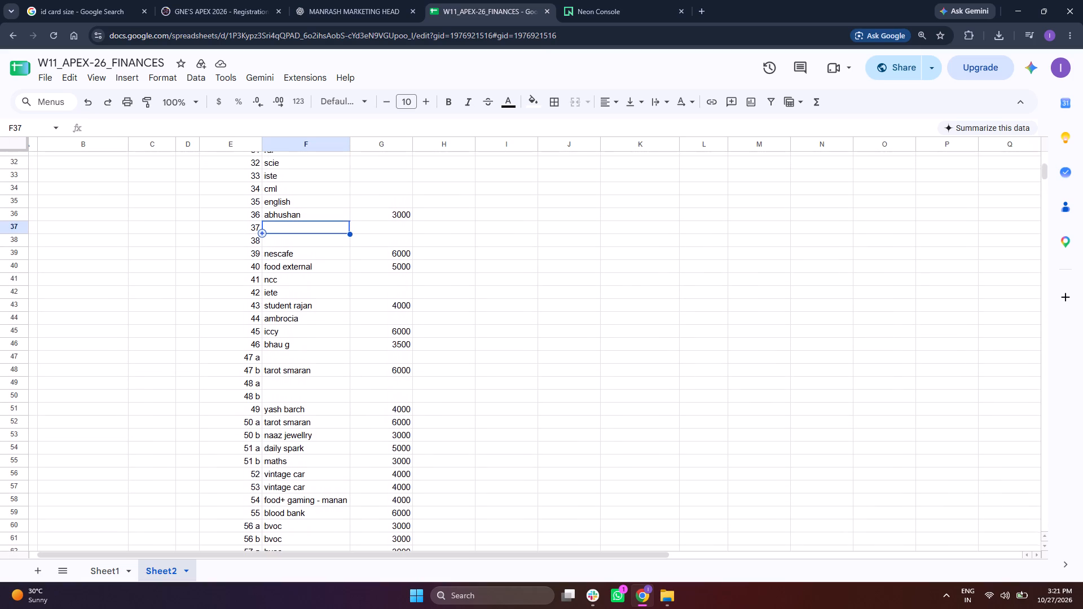
{"action": "scroll", "coordinate": [516, 338], "scroll_direction": "up", "scroll_amount": 2}
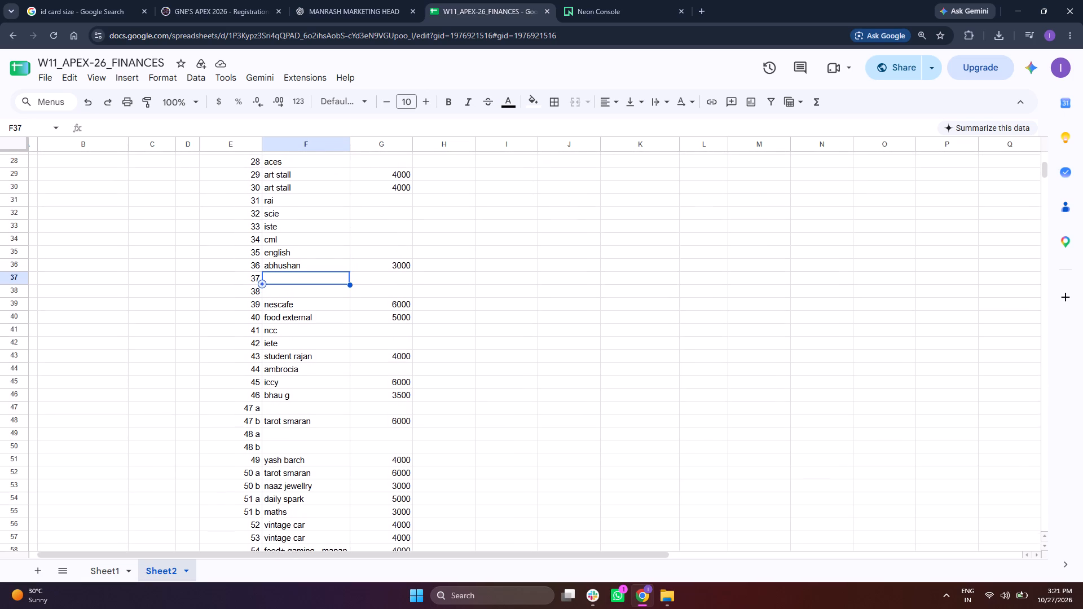
{"action": "scroll", "coordinate": [516, 338], "scroll_direction": "up", "scroll_amount": 1}
{"action": "scroll", "coordinate": [516, 338], "scroll_direction": "down", "scroll_amount": 1}
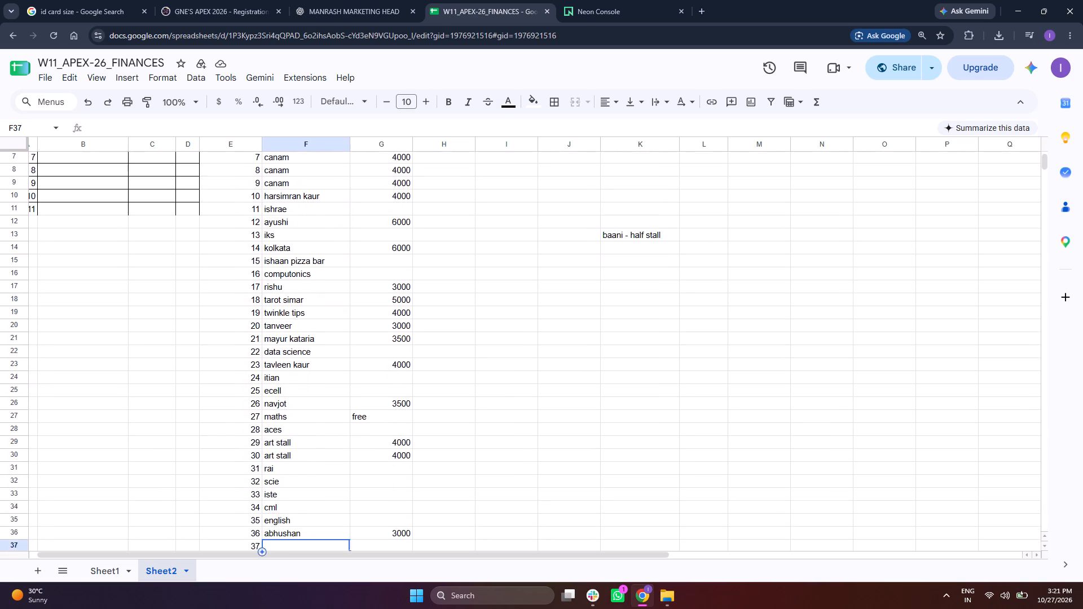
Clear the "baani - half stall" note from row 13 of column K beside the stall list on Sheet2.
{"action": "scroll", "coordinate": [516, 338], "scroll_direction": "down", "scroll_amount": 4}
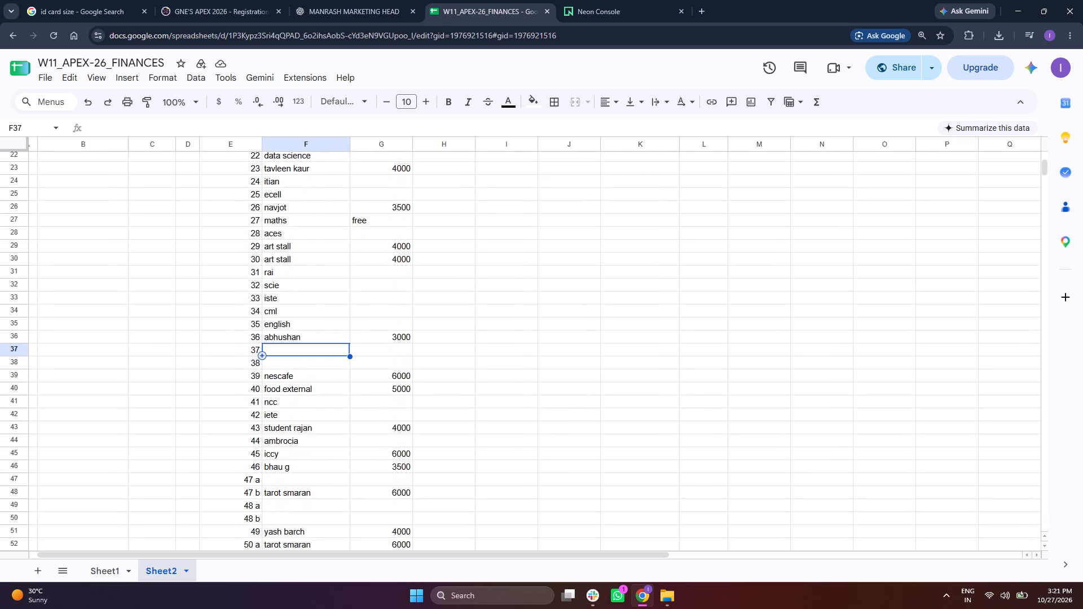
{"action": "scroll", "coordinate": [516, 338], "scroll_direction": "up", "scroll_amount": 2}
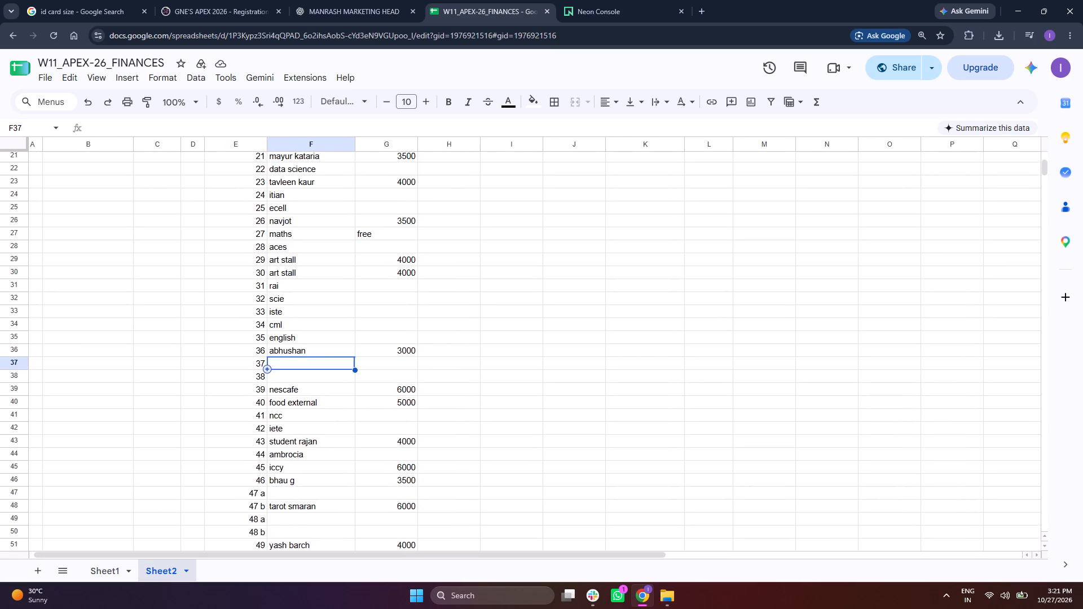
{"action": "scroll", "coordinate": [516, 338], "scroll_direction": "up", "scroll_amount": 6}
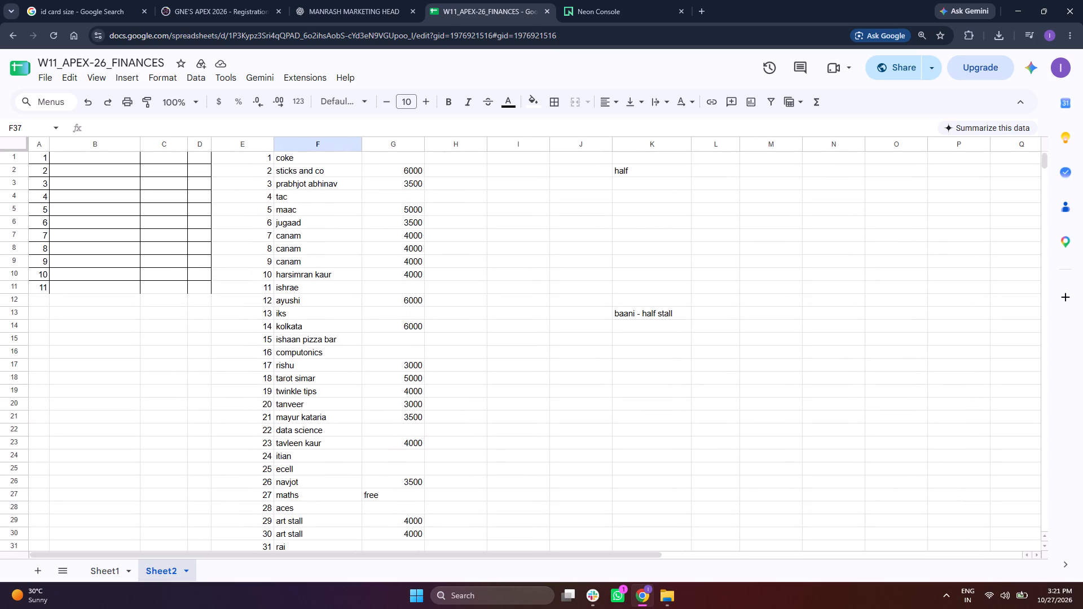
{"action": "left_click", "coordinate": [615, 312]}
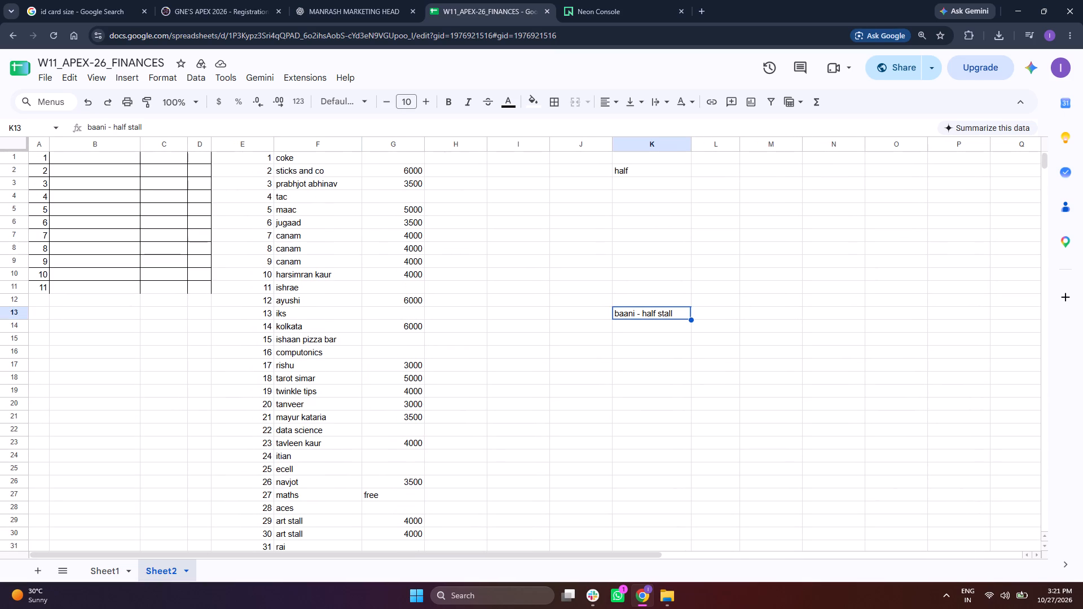
{"action": "key", "text": "BackSpace"}
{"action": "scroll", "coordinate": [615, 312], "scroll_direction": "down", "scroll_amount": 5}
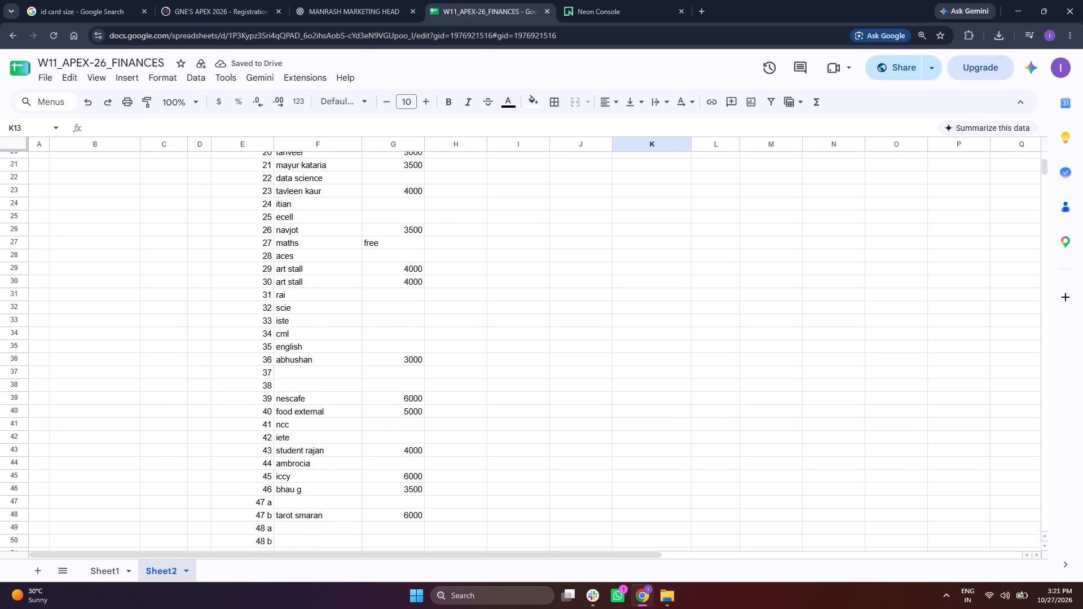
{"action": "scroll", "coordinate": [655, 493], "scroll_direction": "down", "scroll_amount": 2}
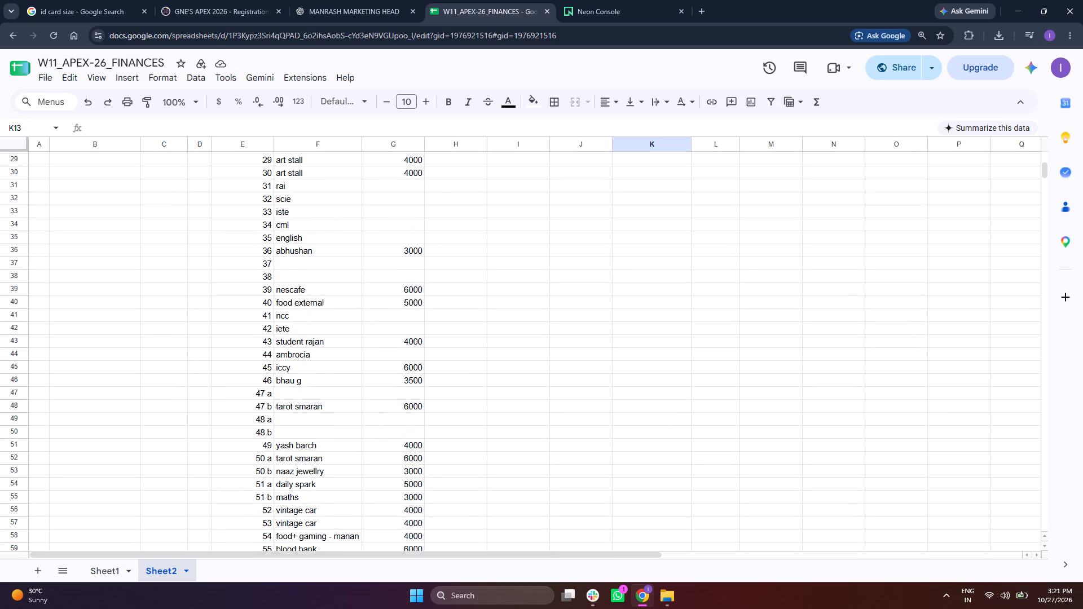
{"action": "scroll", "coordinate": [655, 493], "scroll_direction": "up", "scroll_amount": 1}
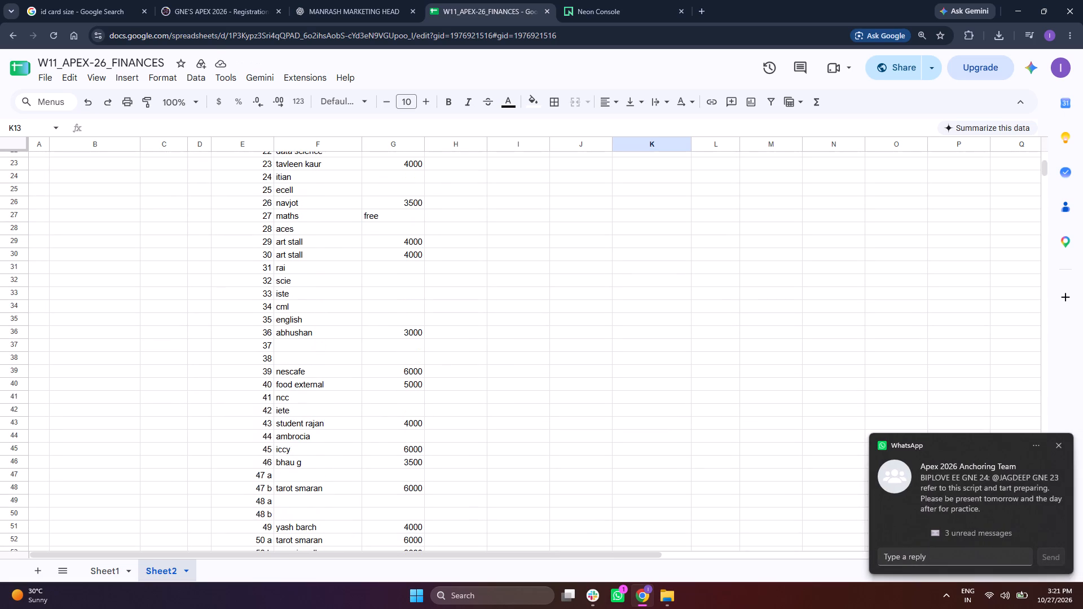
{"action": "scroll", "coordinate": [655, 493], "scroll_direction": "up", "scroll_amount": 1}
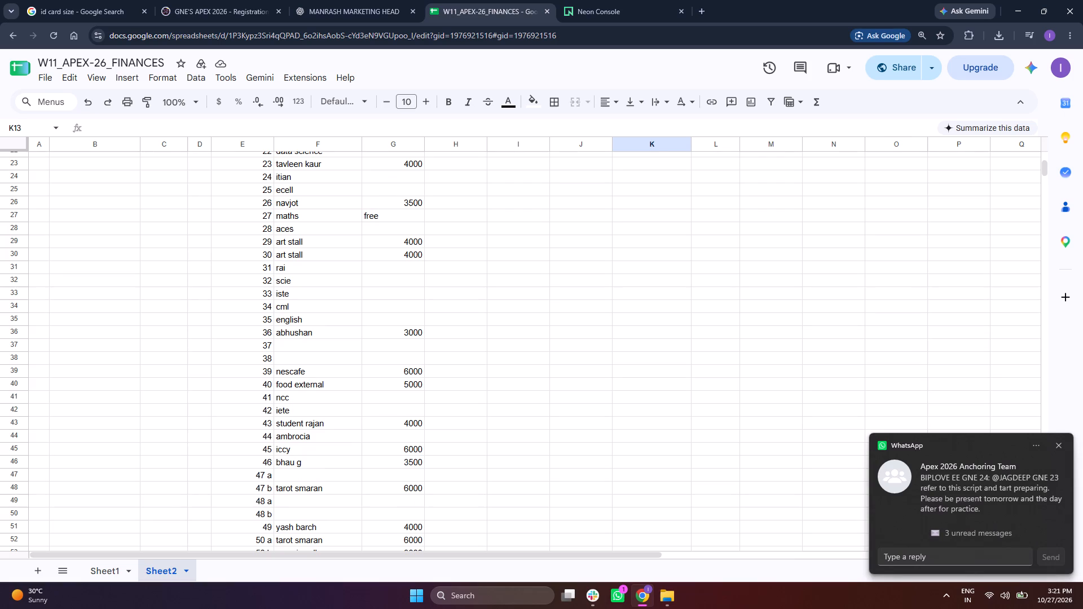
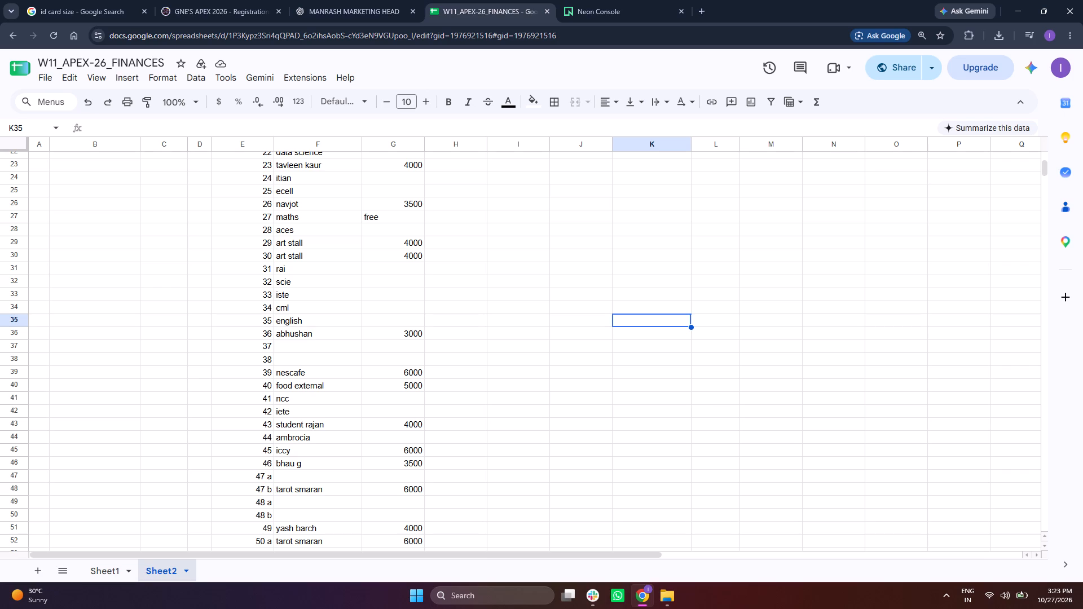
Select the empty vendor name cell for stall 37 in column F.
{"action": "left_click", "coordinate": [308, 354]}
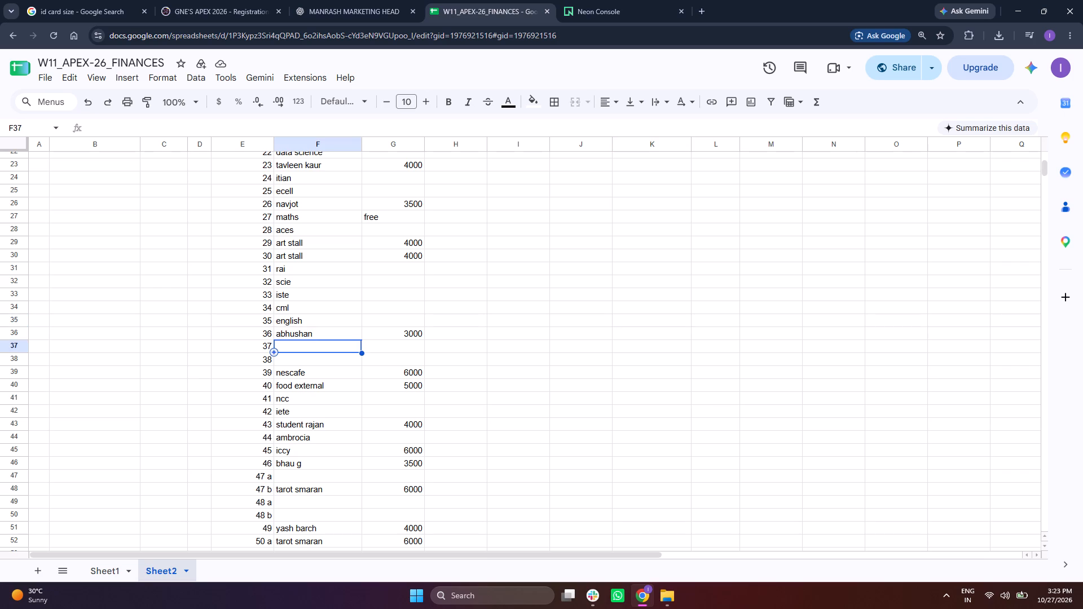
Move scie to stall 37 and iste to stall 38, clearing their old entries at stalls 32 and 33.
{"action": "key", "text": "s"}
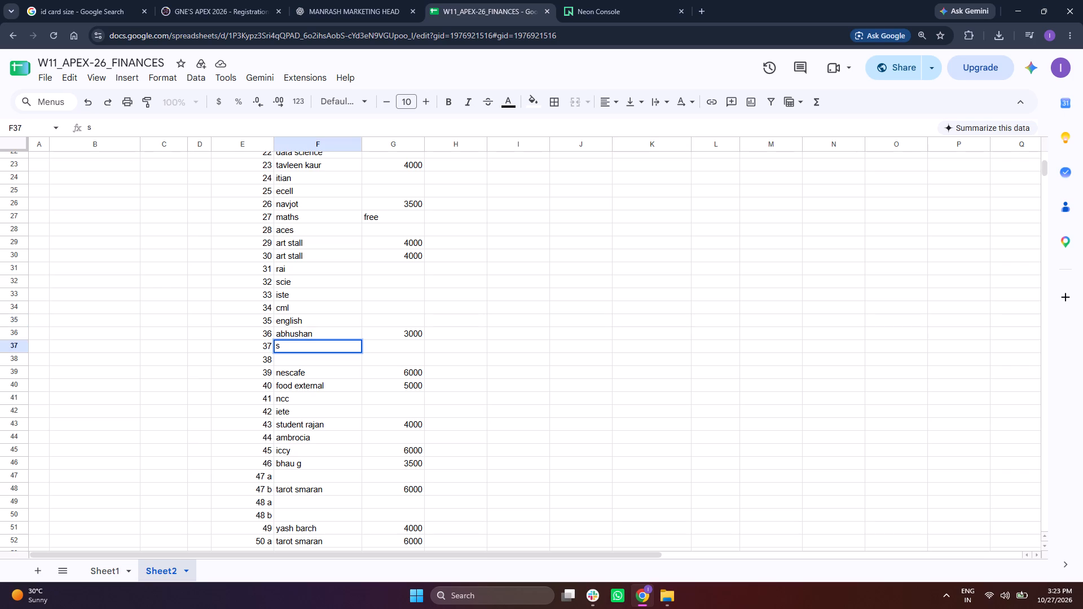
{"action": "key", "text": "c"}
{"action": "type", "text": "ie"}
{"action": "key", "text": "Return"}
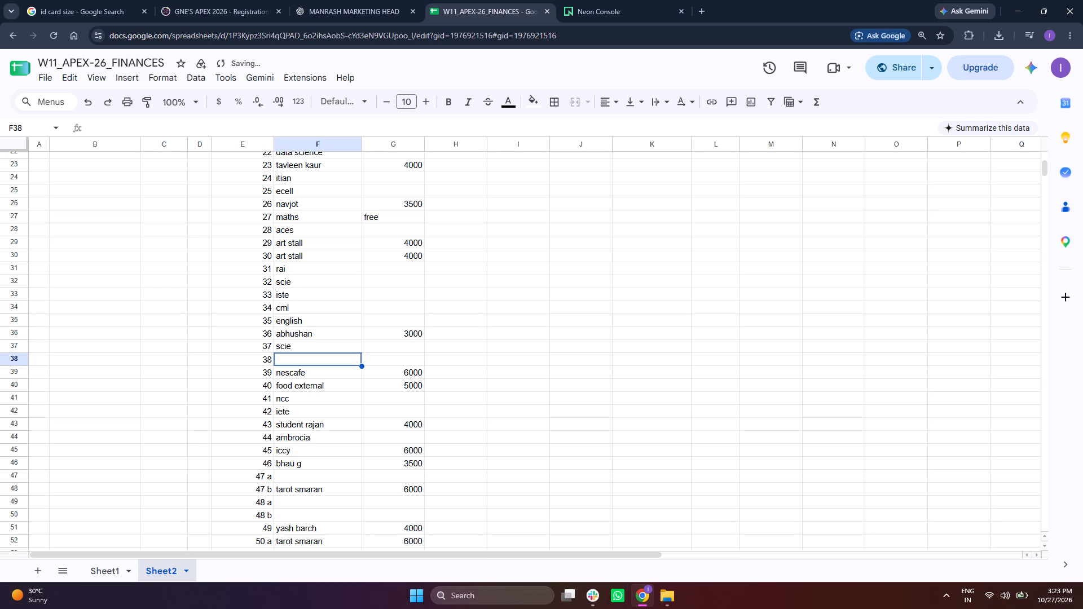
{"action": "type", "text": "iste"}
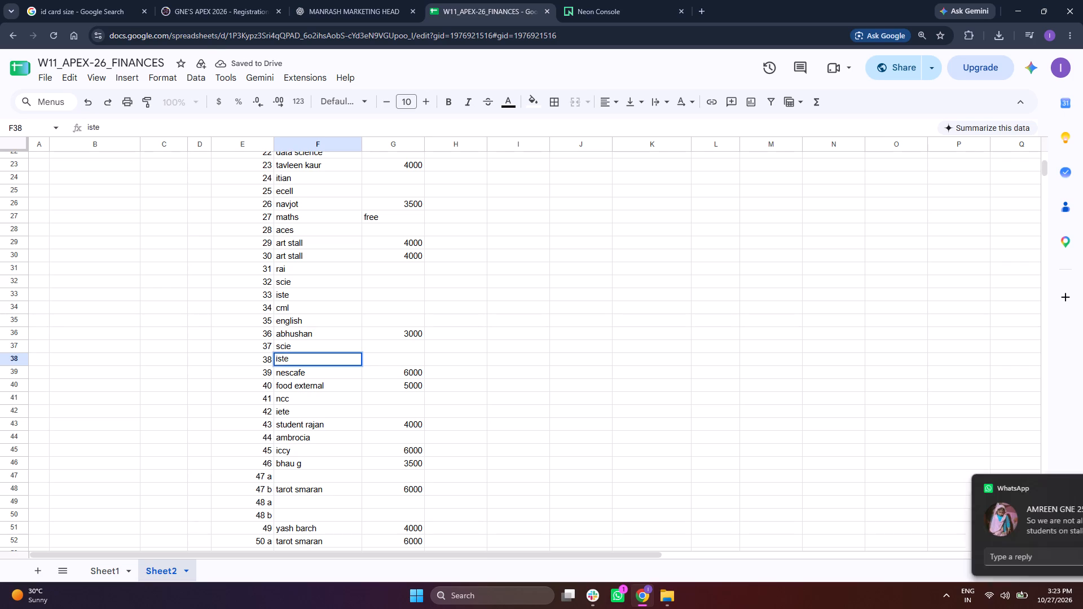
{"action": "left_click", "coordinate": [317, 285]}
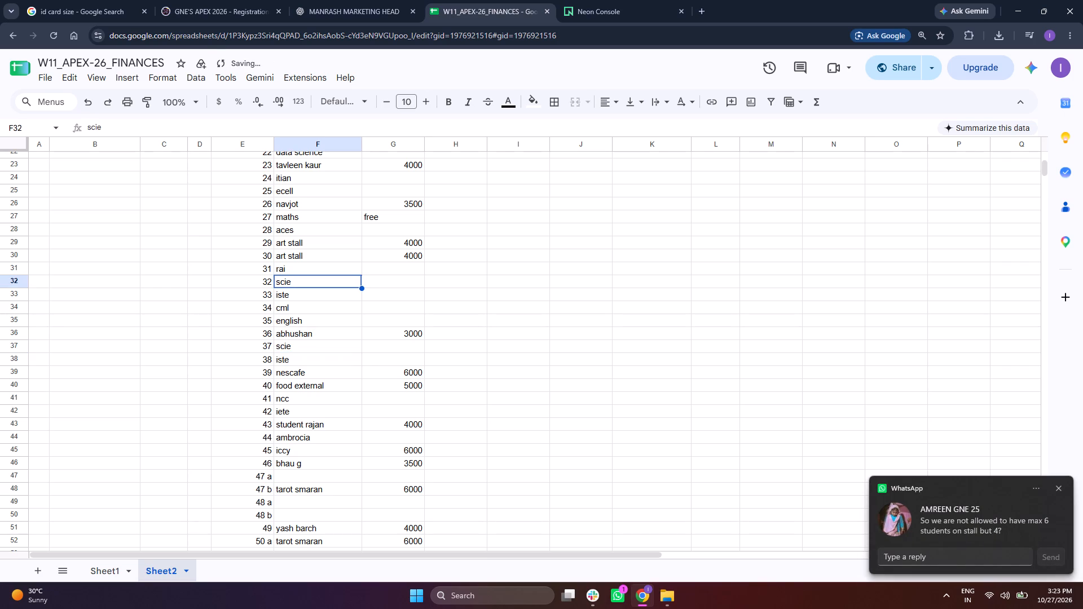
{"action": "key", "text": "BackSpace"}
{"action": "key", "text": "Down"}
{"action": "key", "text": "BackSpace"}
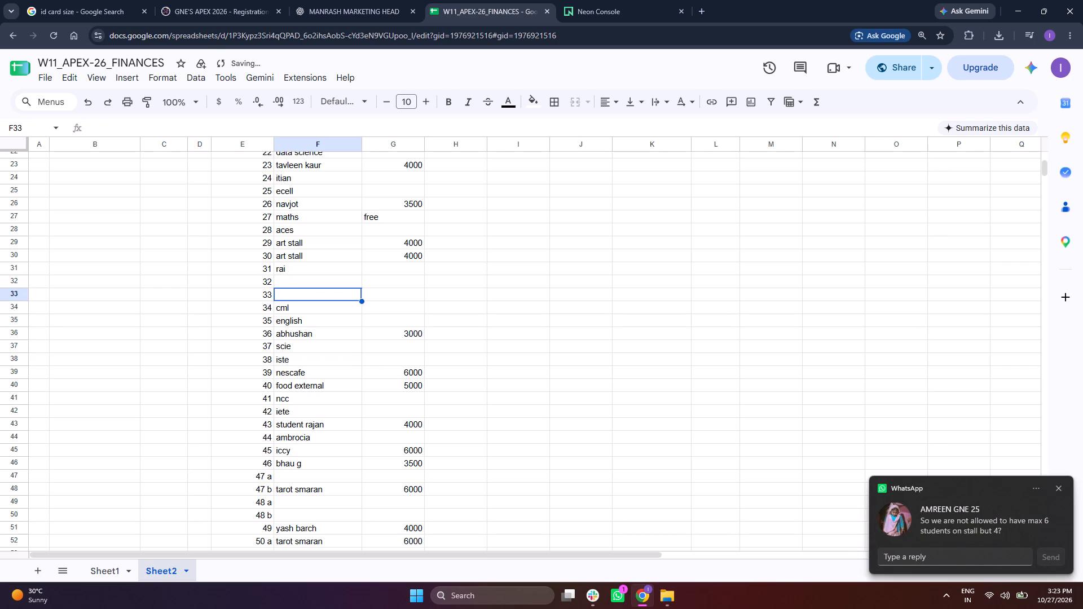
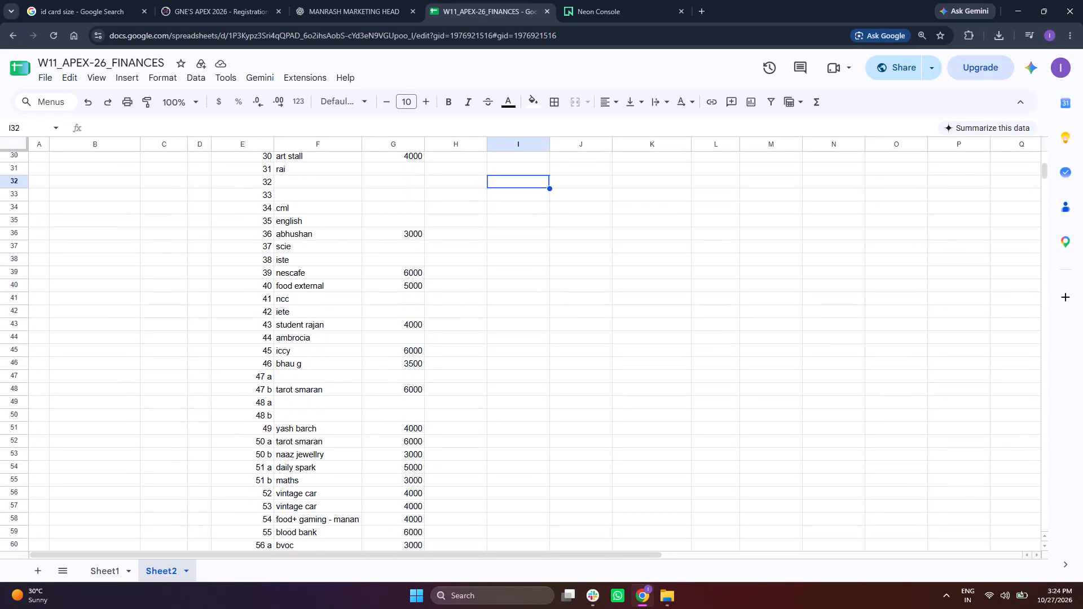
Assign stall 47 a to baani mens clothes in column F with an amount of 3500 in column G.
{"action": "left_click", "coordinate": [308, 378]}
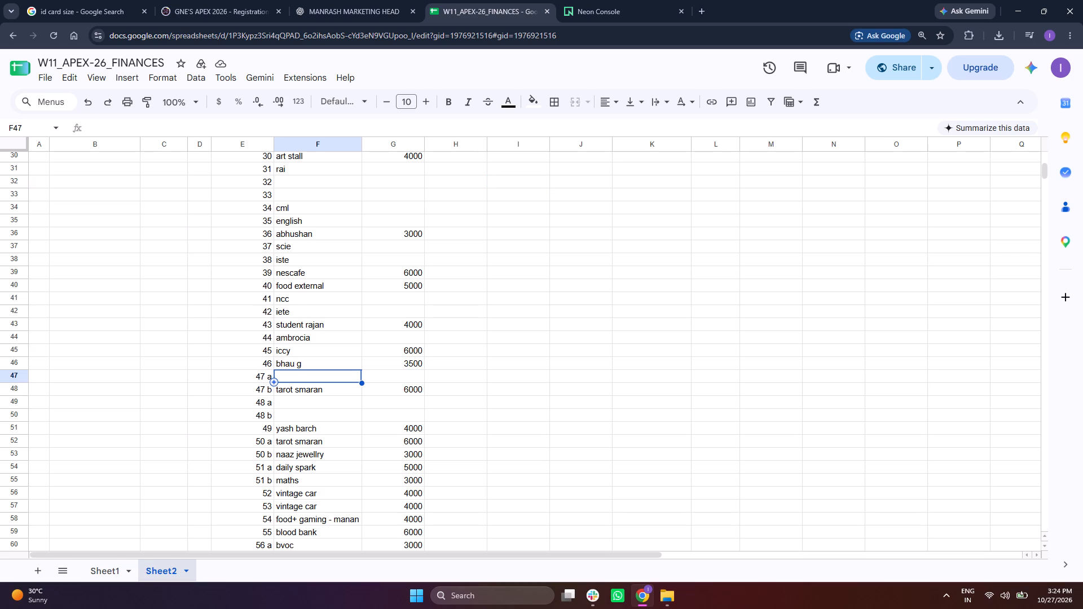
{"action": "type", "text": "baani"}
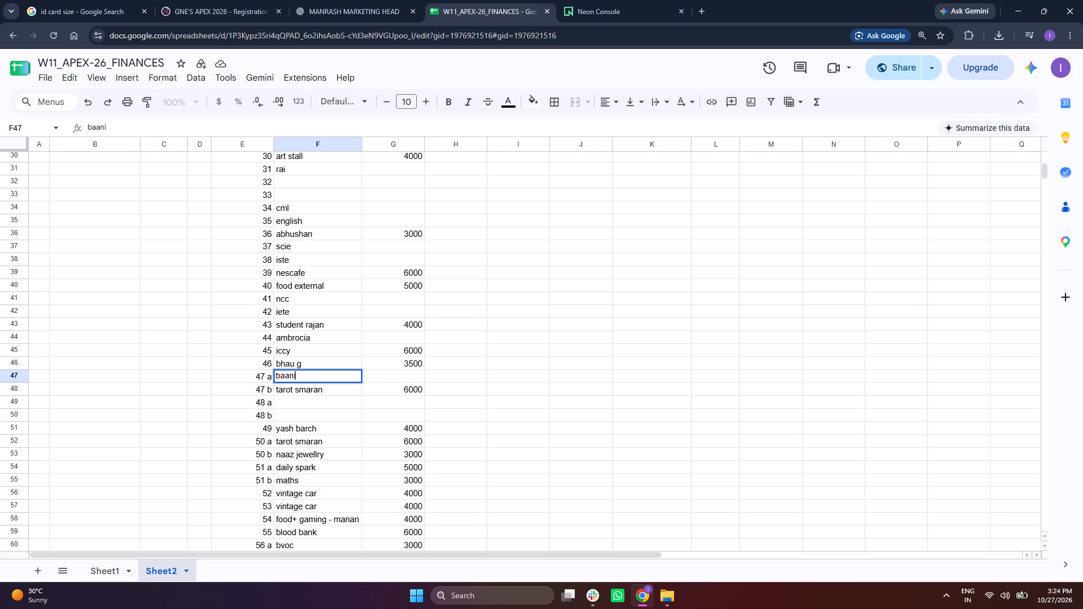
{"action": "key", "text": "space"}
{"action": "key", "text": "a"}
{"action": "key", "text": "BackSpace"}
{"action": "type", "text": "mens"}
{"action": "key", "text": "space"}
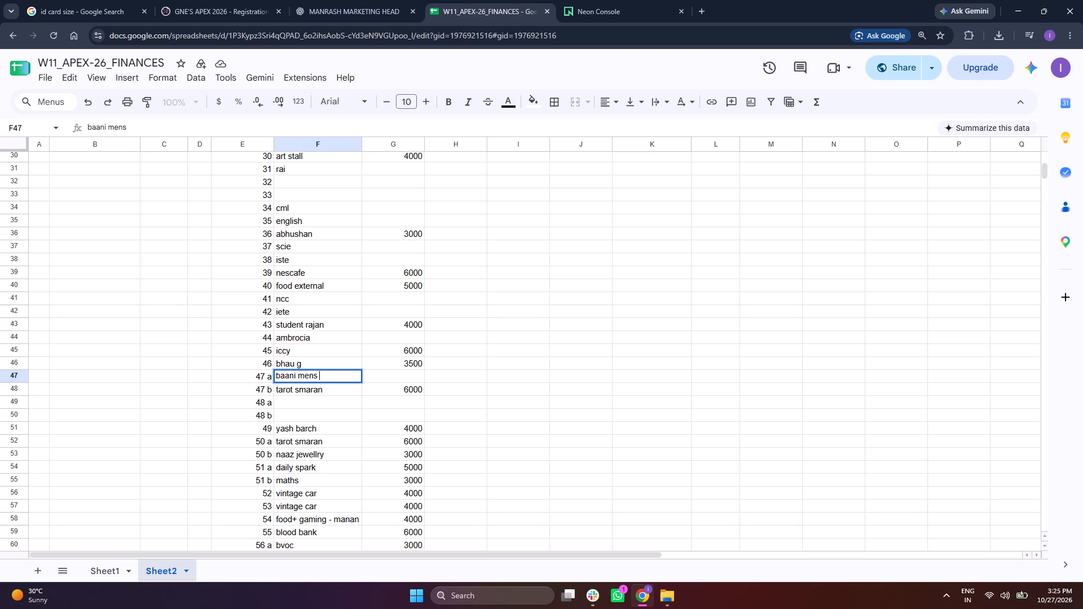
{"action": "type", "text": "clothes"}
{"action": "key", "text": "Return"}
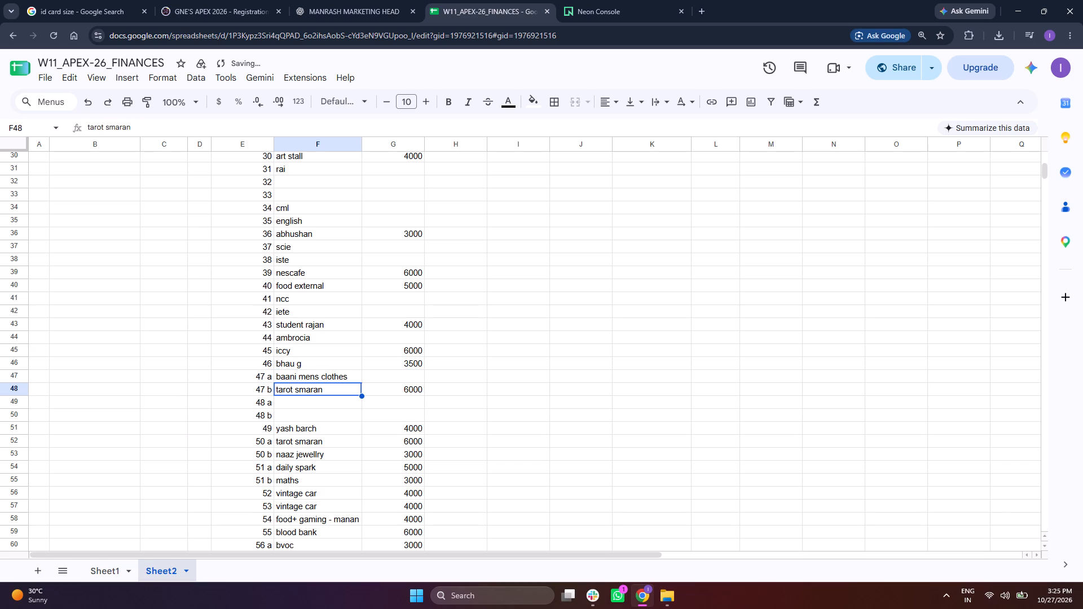
{"action": "left_click", "coordinate": [385, 382]}
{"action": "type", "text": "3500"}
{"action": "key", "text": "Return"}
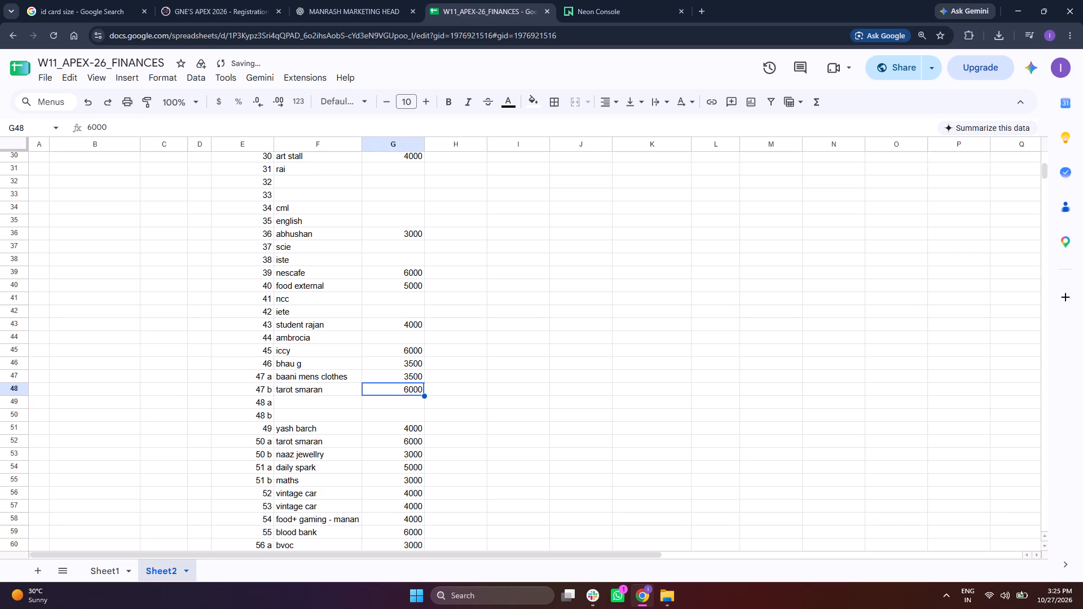
Add a baani mens cloth entry with 3500 incoming in the first empty row of Sheet1, and return to Sheet2.
{"action": "left_click", "coordinate": [345, 404]}
{"action": "left_click", "coordinate": [107, 579]}
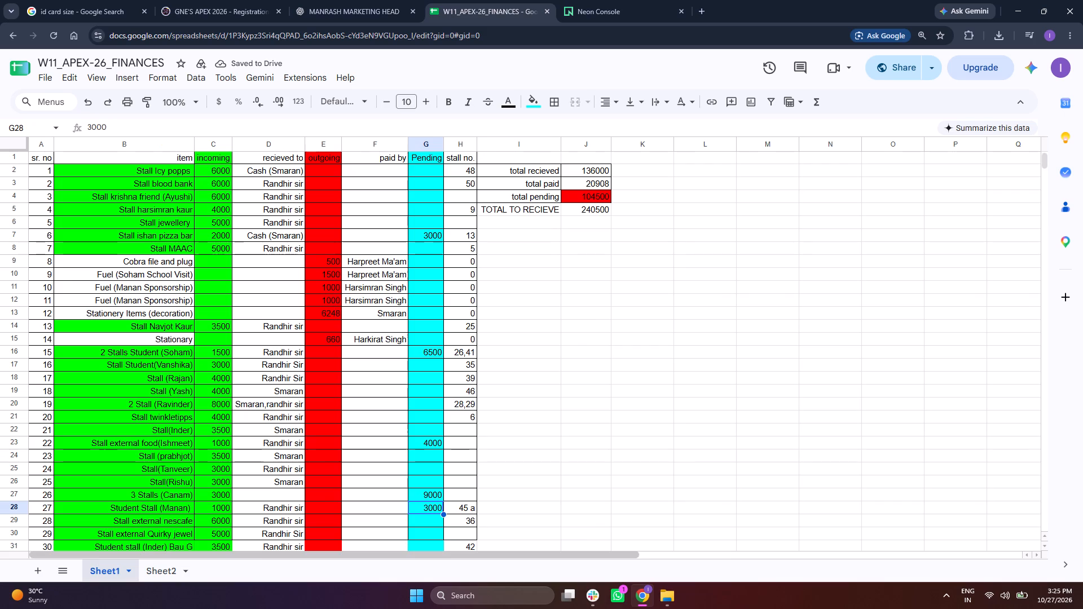
{"action": "scroll", "coordinate": [152, 420], "scroll_direction": "down", "scroll_amount": 6}
{"action": "scroll", "coordinate": [152, 420], "scroll_direction": "up", "scroll_amount": 6}
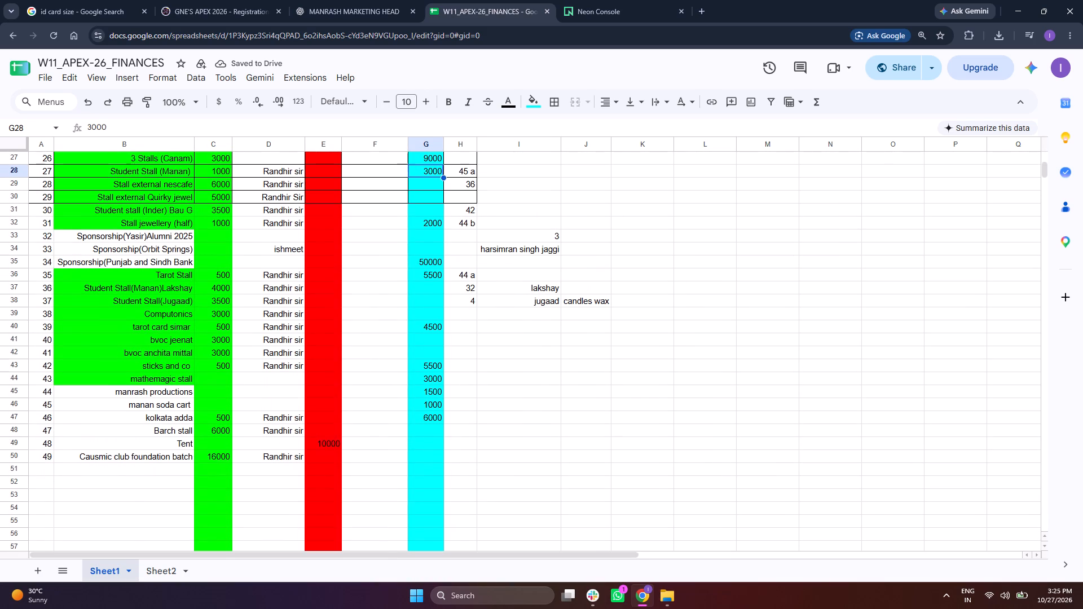
{"action": "left_click", "coordinate": [108, 469]}
{"action": "type", "text": "baani"}
{"action": "key", "text": "space"}
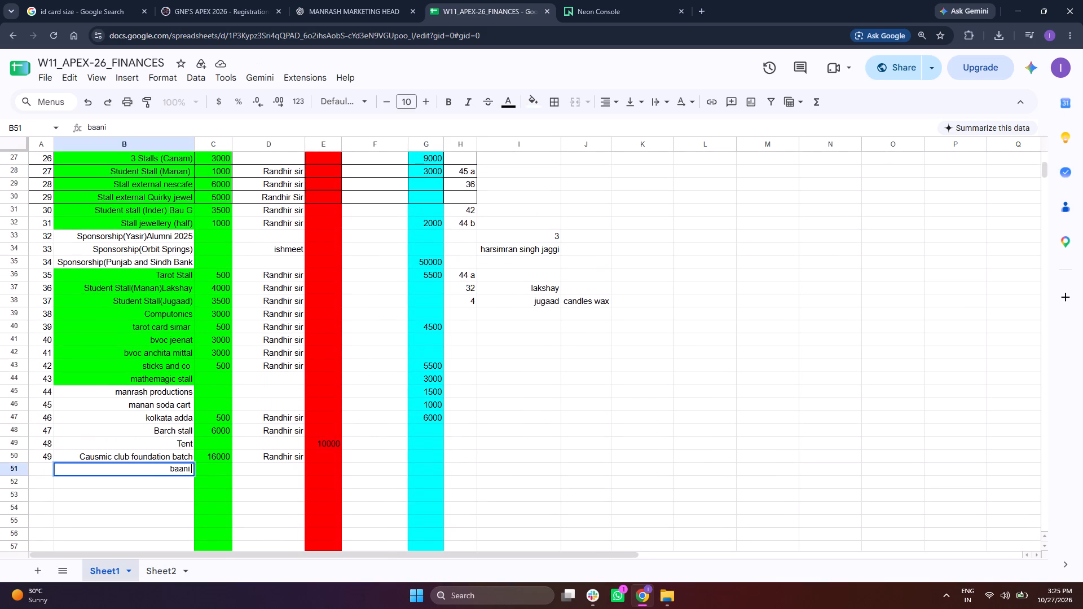
{"action": "type", "text": "mens cloth"}
{"action": "key", "text": "Right"}
{"action": "type", "text": "3500"}
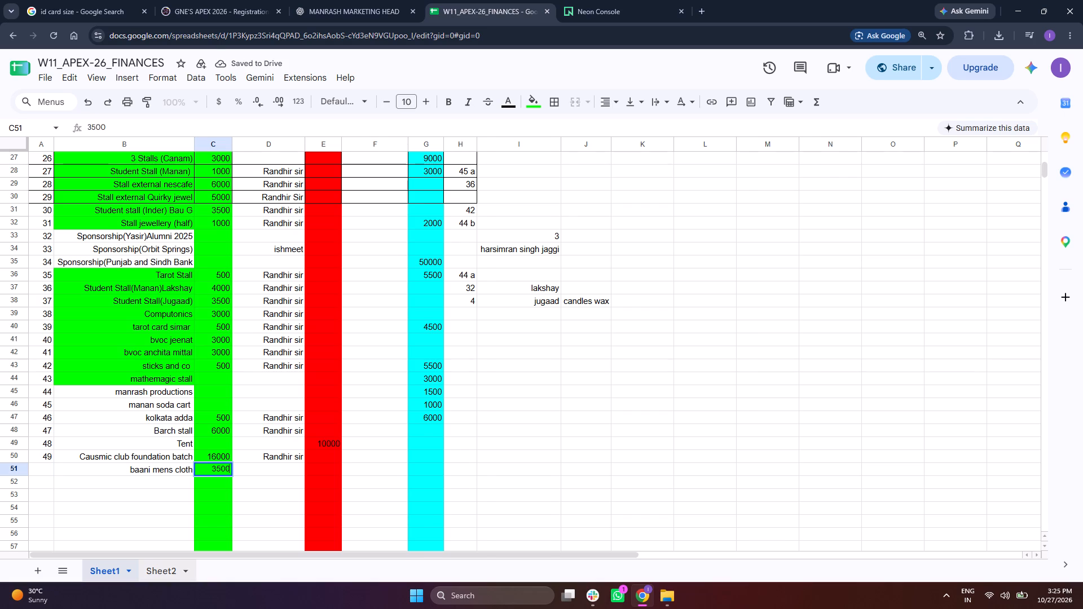
{"action": "left_click", "coordinate": [168, 576]}
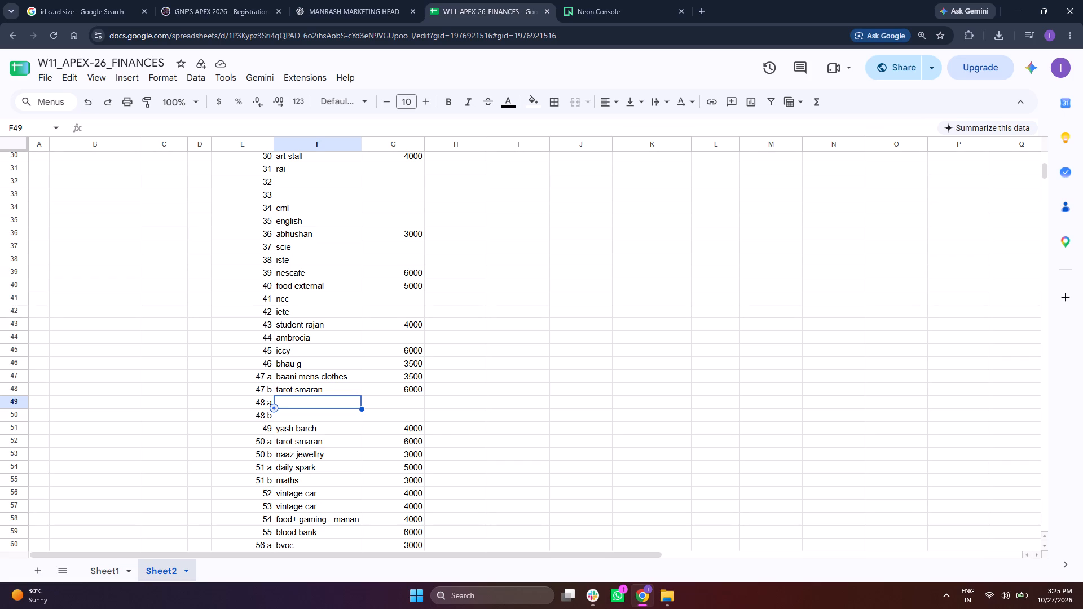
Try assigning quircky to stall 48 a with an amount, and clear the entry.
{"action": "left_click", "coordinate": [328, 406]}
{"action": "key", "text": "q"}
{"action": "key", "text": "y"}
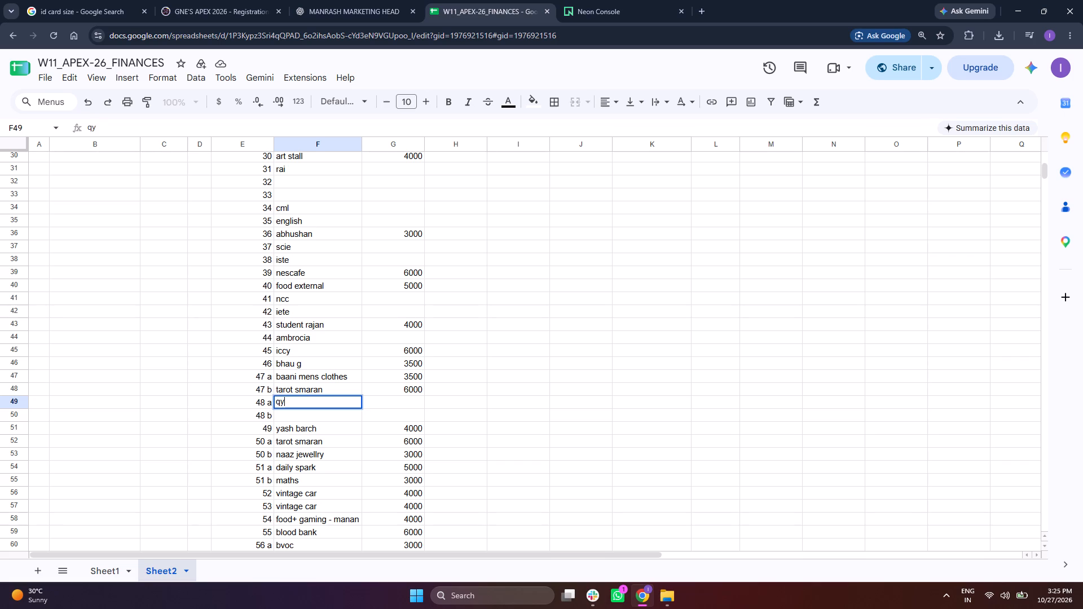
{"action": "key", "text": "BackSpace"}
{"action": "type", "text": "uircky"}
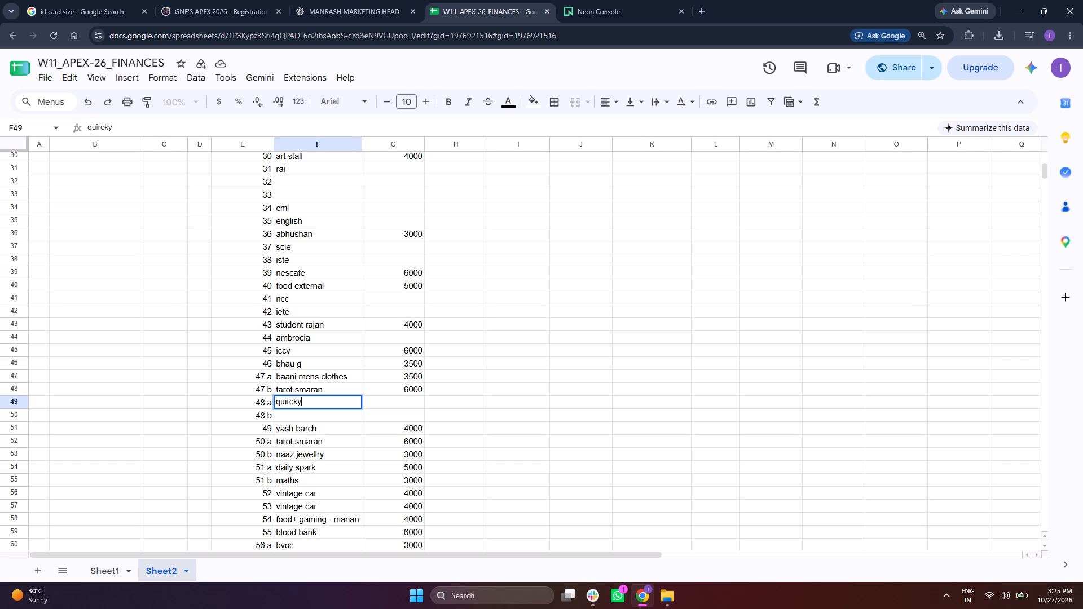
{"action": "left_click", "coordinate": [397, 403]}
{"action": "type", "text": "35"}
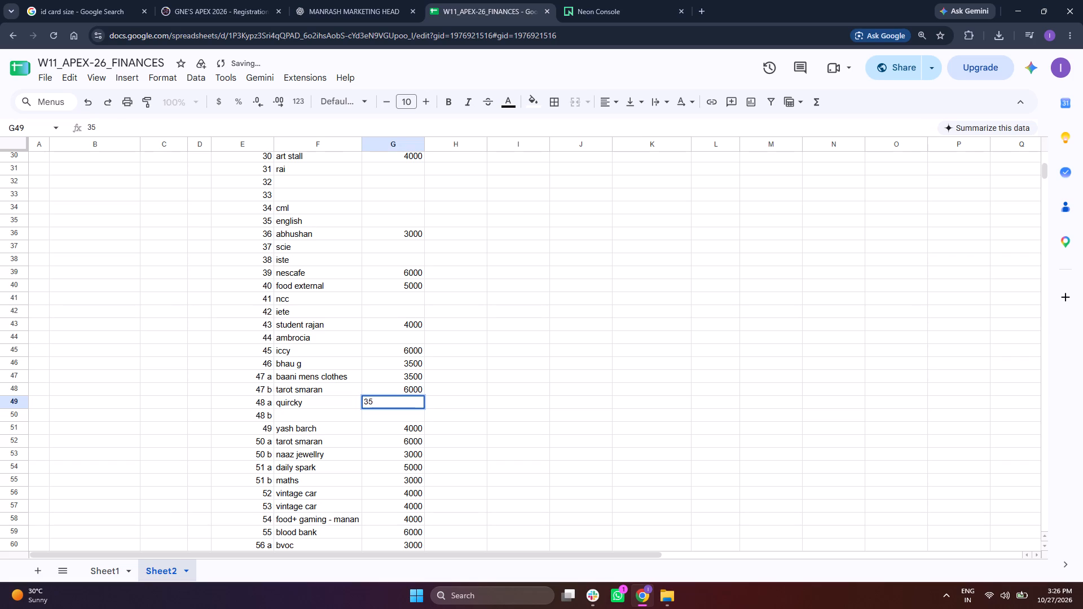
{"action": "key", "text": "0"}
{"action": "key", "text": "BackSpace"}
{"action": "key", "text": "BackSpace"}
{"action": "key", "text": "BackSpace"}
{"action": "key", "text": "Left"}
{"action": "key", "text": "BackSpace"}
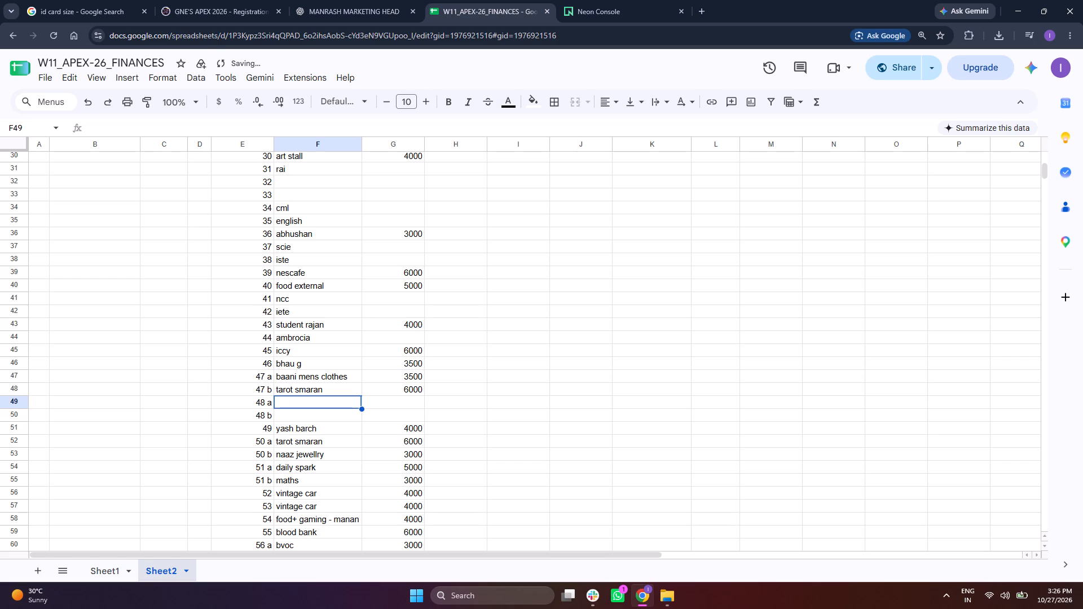
Delete the leftover "half" note in cell K2 beside the stall list on Sheet2.
{"action": "left_click", "coordinate": [642, 390]}
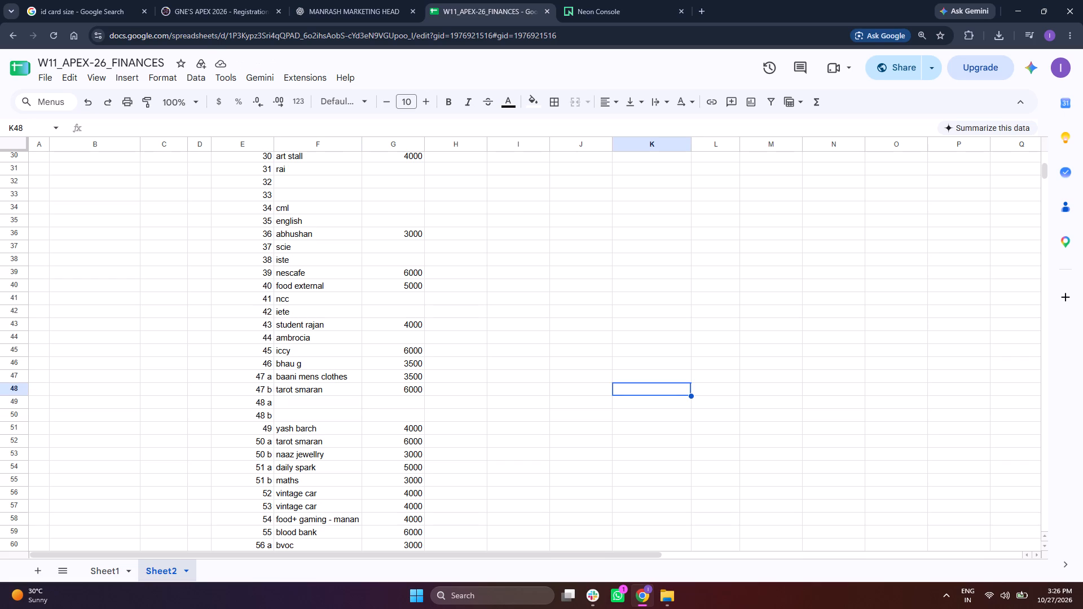
{"action": "scroll", "coordinate": [642, 390], "scroll_direction": "up", "scroll_amount": 7}
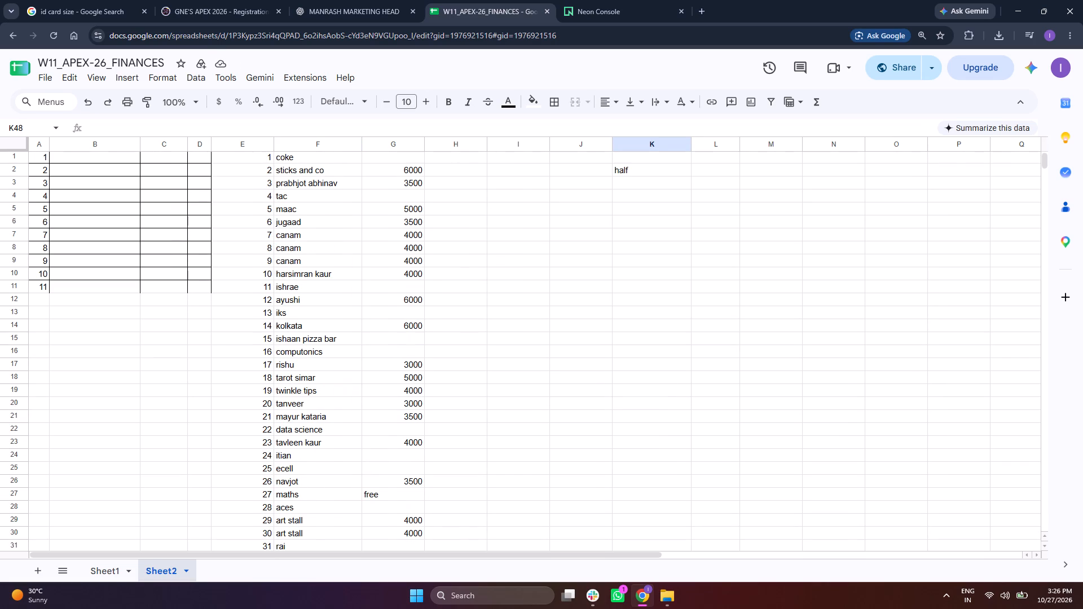
{"action": "left_click", "coordinate": [658, 174]}
{"action": "key", "text": "BackSpace"}
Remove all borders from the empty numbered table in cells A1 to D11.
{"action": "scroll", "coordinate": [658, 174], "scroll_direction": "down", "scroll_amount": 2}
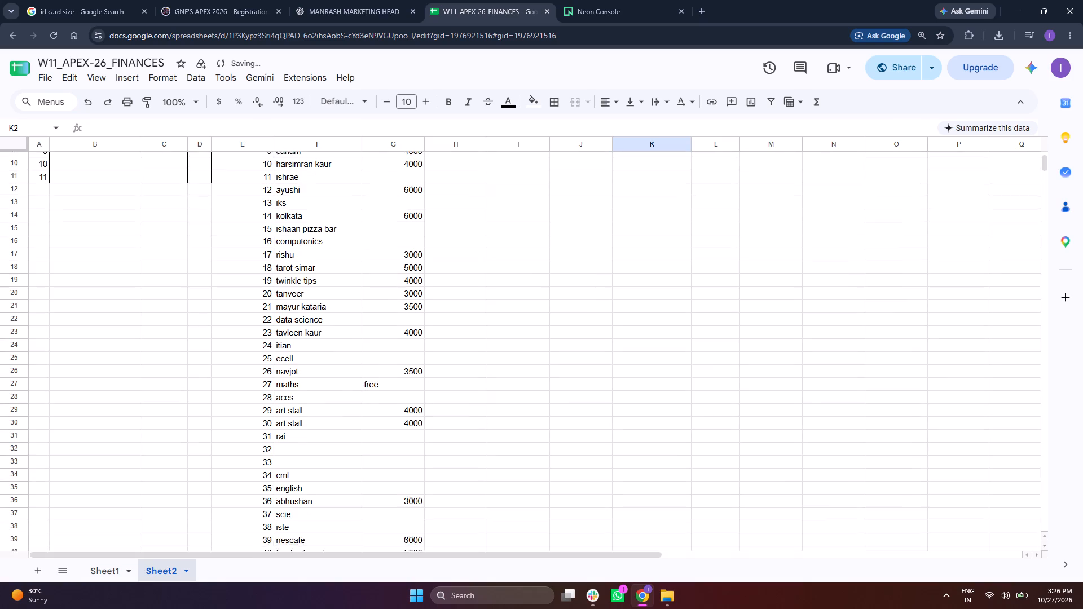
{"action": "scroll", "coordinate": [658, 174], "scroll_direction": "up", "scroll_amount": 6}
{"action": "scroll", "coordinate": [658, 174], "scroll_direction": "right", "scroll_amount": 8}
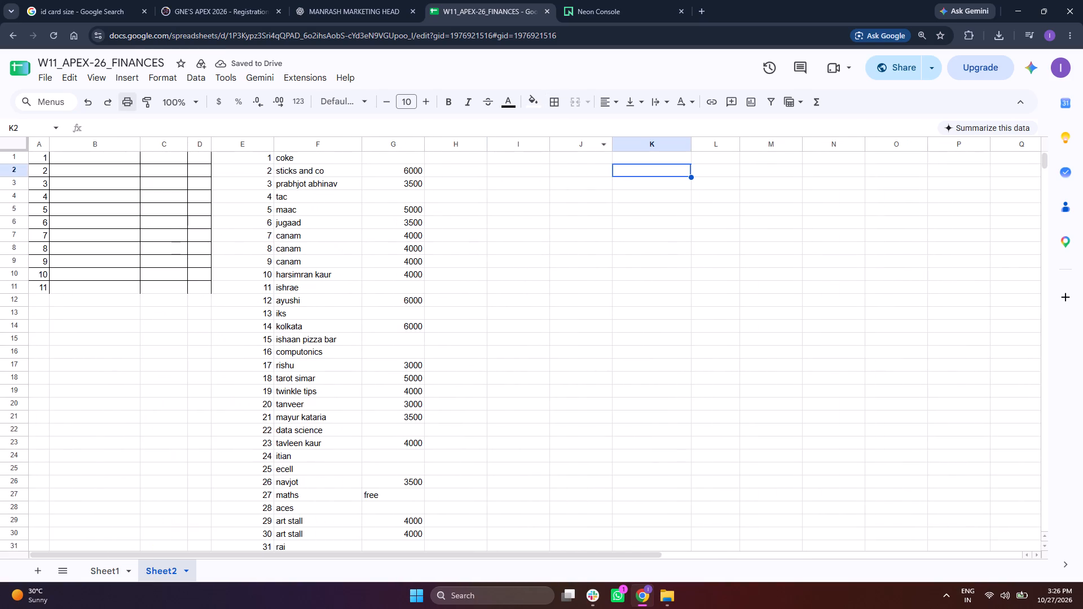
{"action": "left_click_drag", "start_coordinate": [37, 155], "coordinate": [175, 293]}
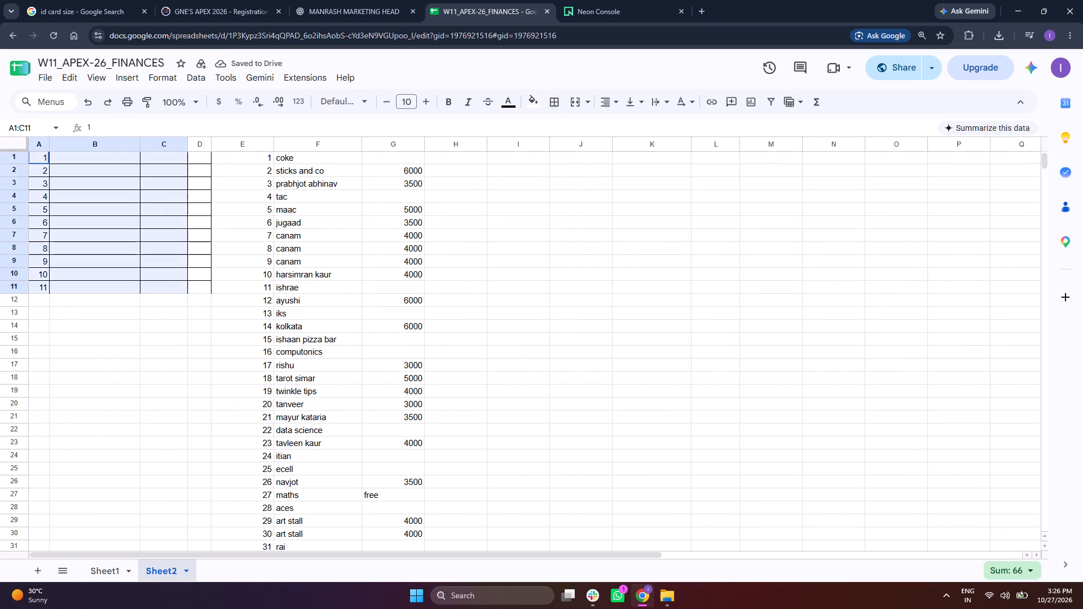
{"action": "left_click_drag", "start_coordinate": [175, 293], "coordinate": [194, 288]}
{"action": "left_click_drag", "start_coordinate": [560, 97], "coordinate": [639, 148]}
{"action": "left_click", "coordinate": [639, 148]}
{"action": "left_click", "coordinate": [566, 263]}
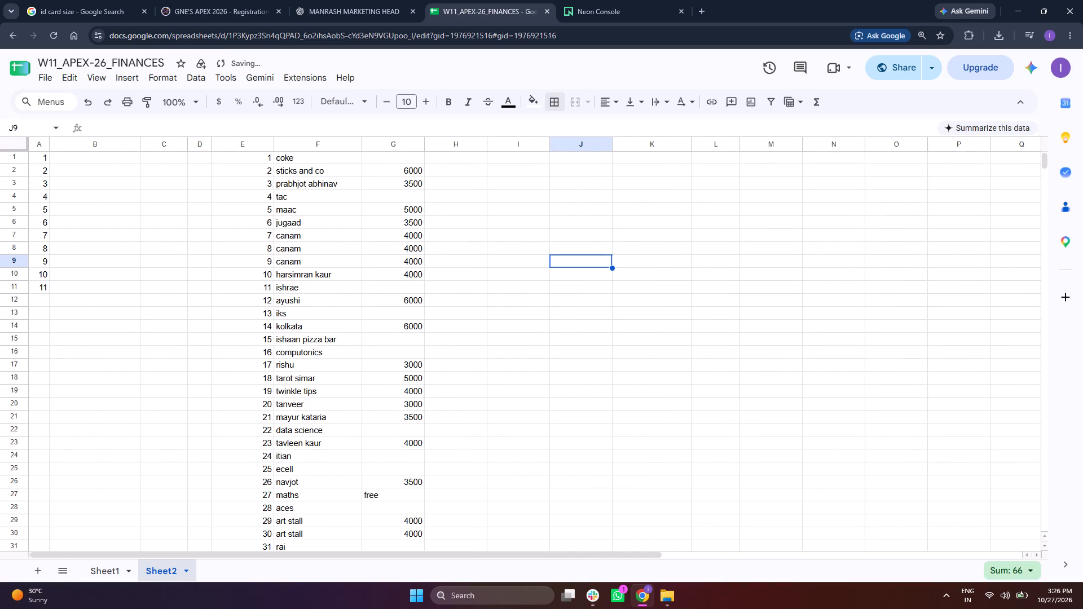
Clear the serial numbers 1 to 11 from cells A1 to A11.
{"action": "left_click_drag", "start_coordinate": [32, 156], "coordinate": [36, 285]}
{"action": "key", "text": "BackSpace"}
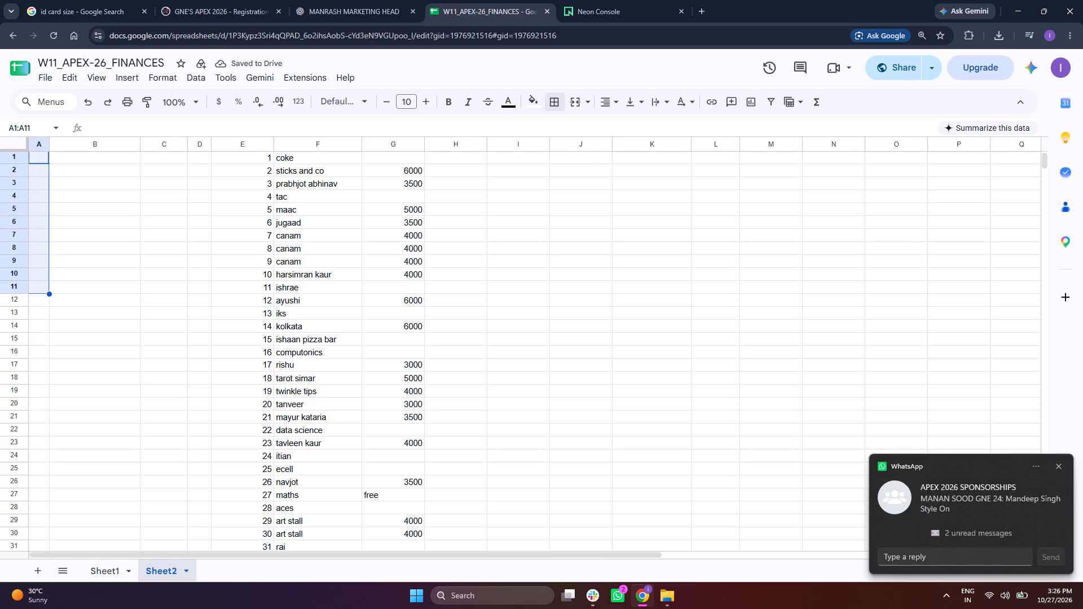
Delete the empty columns A to D so the stall list starts in the sheet's first column.
{"action": "scroll", "coordinate": [36, 285], "scroll_direction": "up", "scroll_amount": 2}
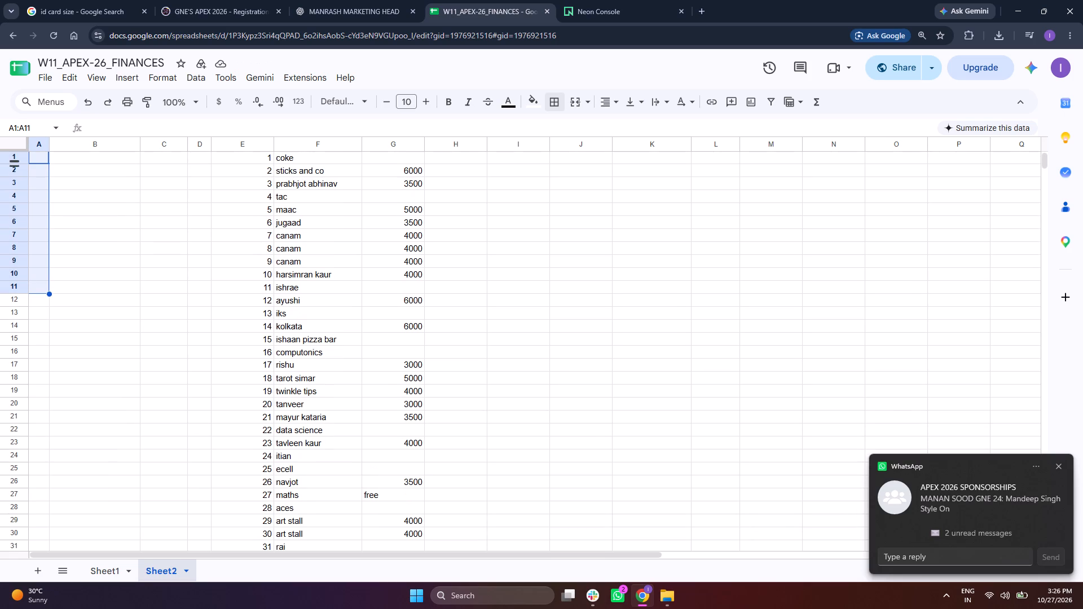
{"action": "left_click", "coordinate": [40, 146]}
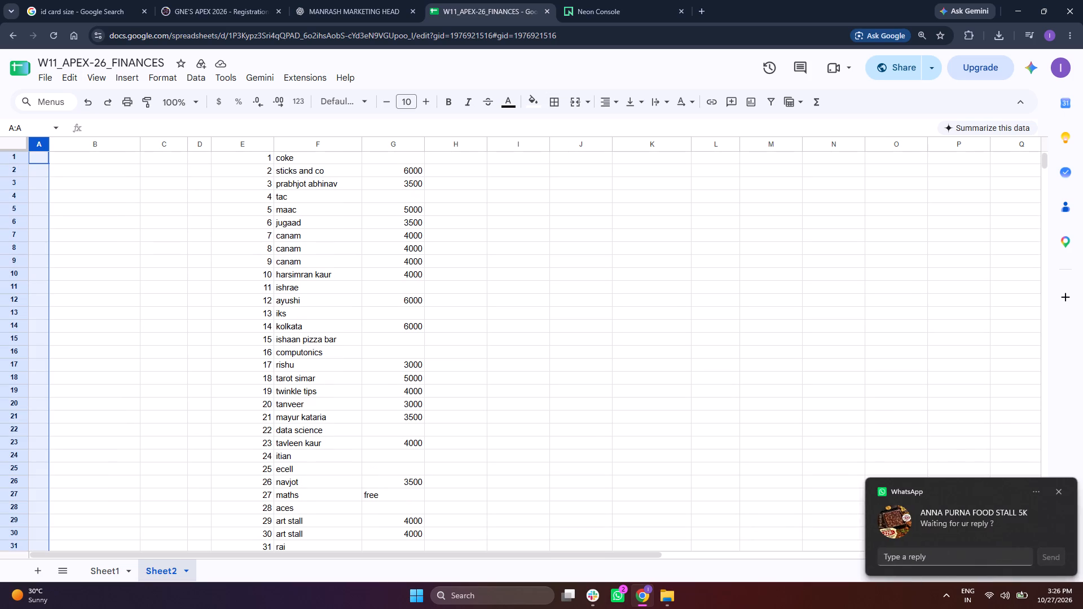
{"action": "left_click", "coordinate": [200, 142], "text": "shift"}
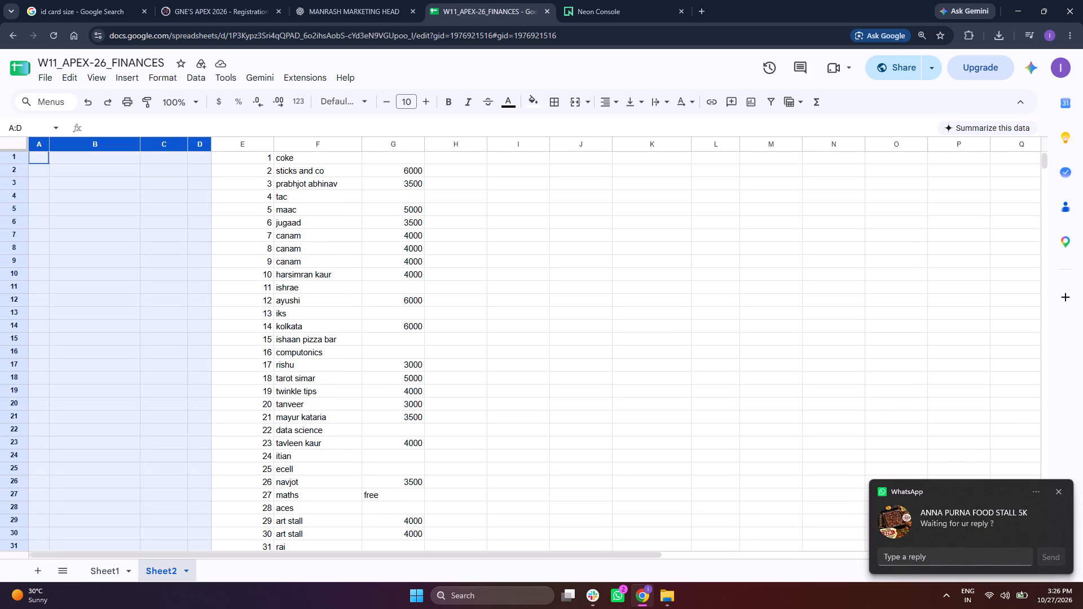
{"action": "left_click", "coordinate": [200, 142]}
{"action": "right_click", "coordinate": [200, 142]}
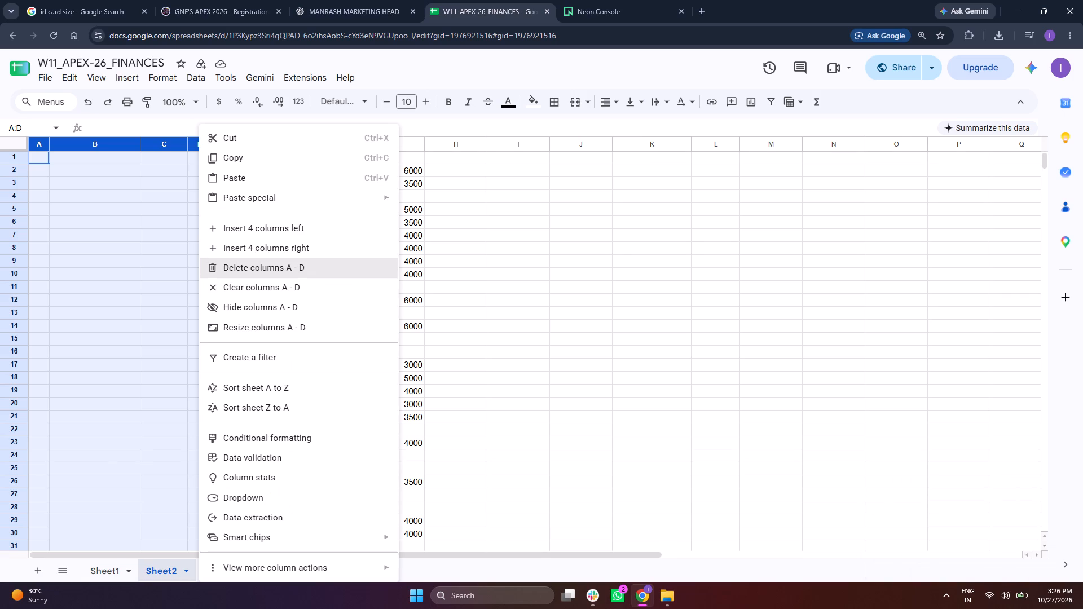
{"action": "left_click", "coordinate": [234, 269]}
{"action": "left_click", "coordinate": [594, 355]}
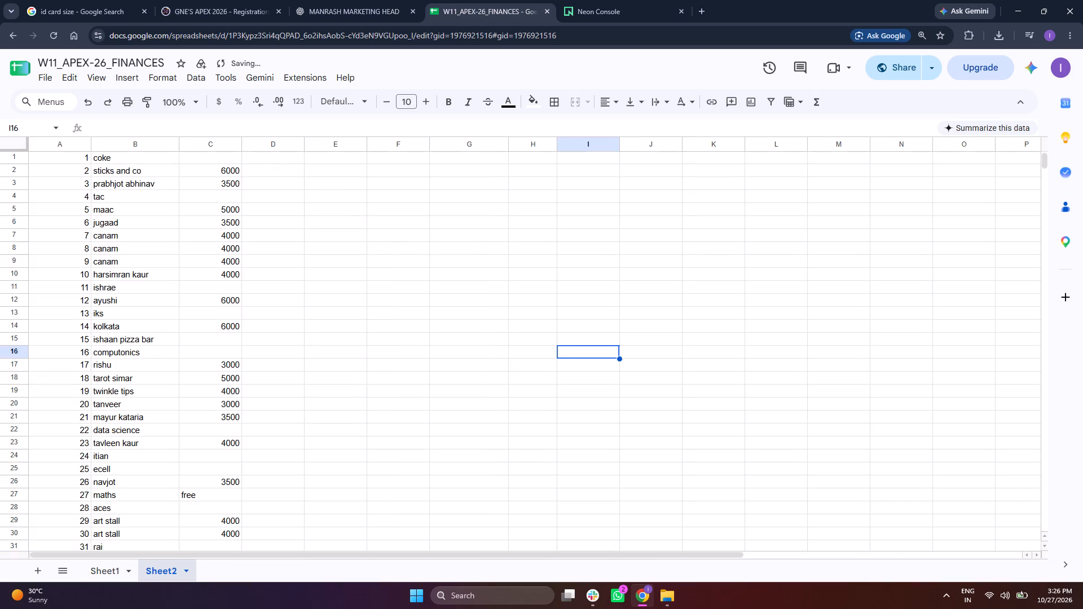